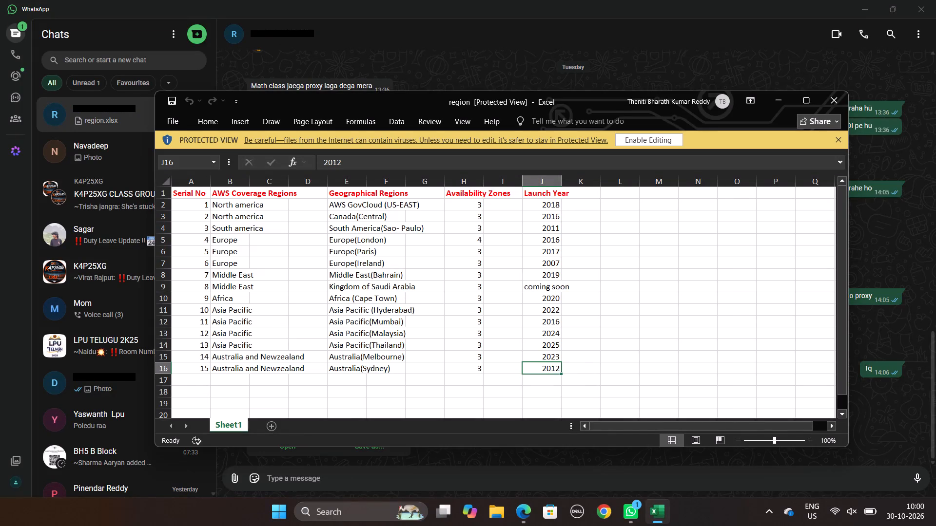
Maximize the region workbook's window and enable editing so that it leaves Protected View.
{"action": "left_click", "coordinate": [805, 97]}
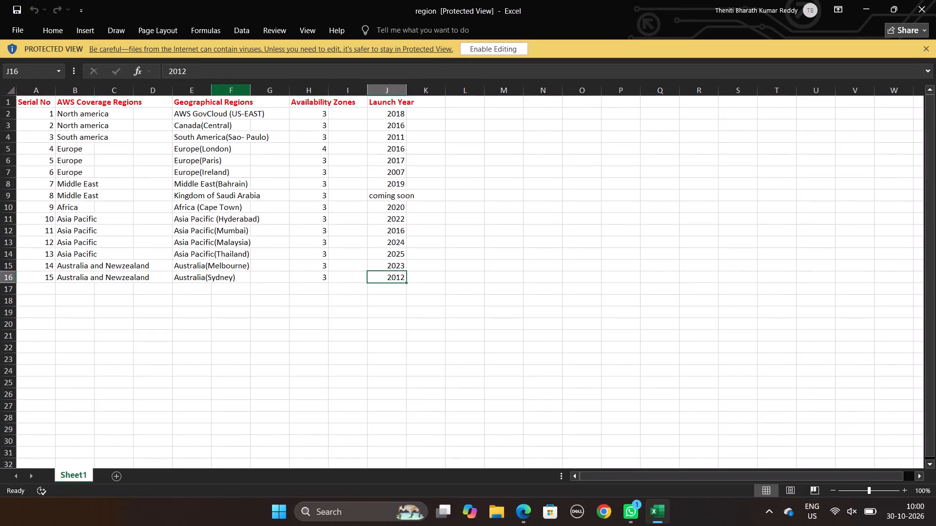
{"action": "left_click", "coordinate": [480, 46]}
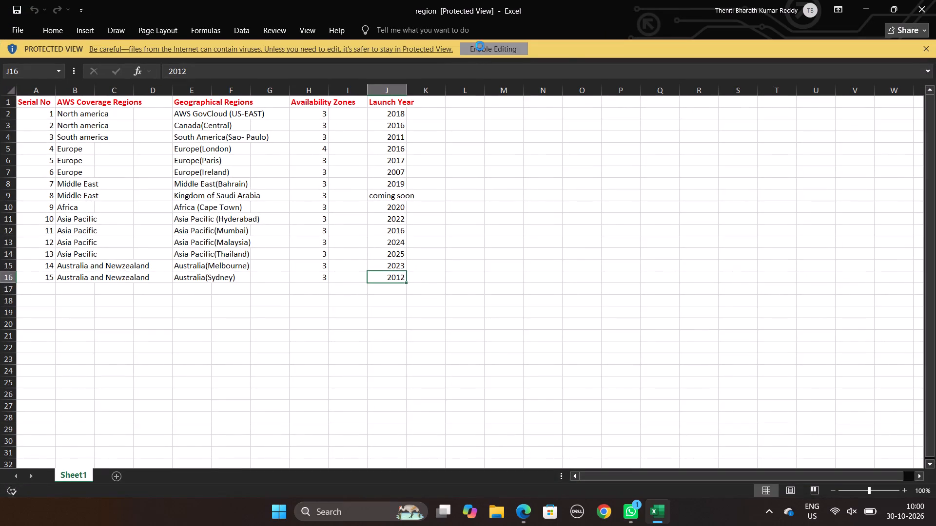
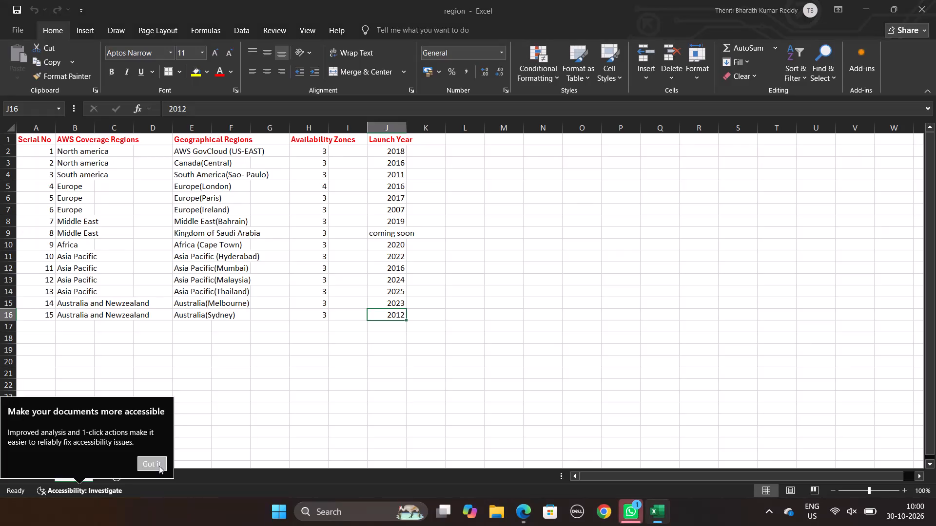
Select the Serial No header cell A1 at the start of the AWS regions table.
{"action": "scroll", "coordinate": [106, 320], "scroll_direction": "down", "scroll_amount": 1}
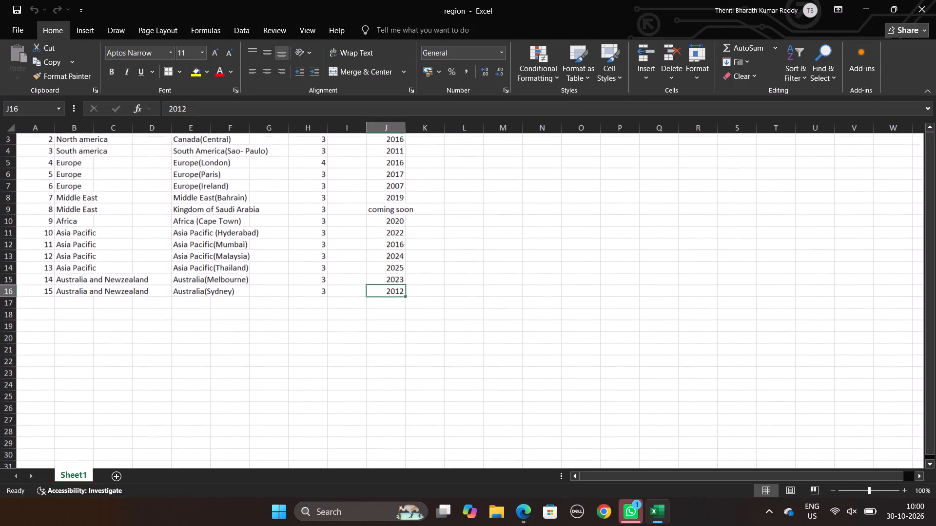
{"action": "scroll", "coordinate": [94, 306], "scroll_direction": "up", "scroll_amount": 2}
{"action": "left_click", "coordinate": [49, 139]}
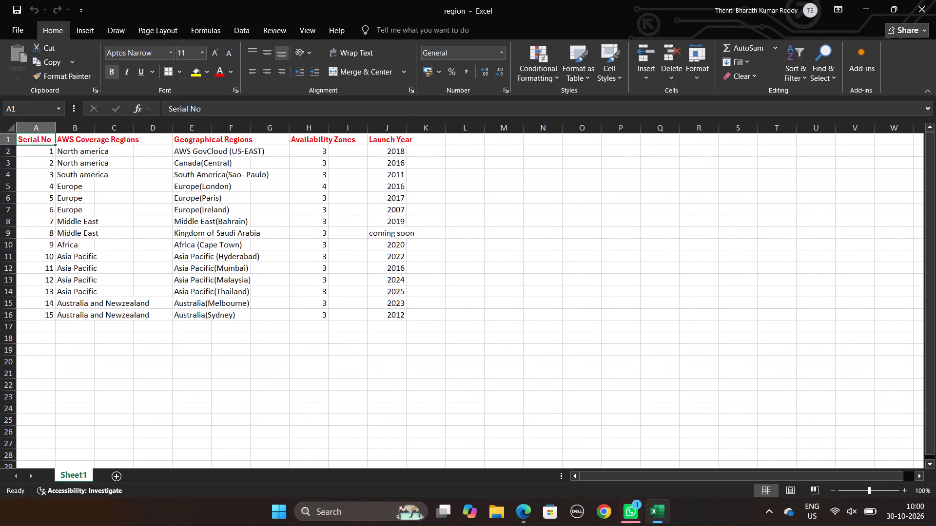
{"action": "left_click", "coordinate": [47, 138]}
{"action": "left_click", "coordinate": [201, 116]}
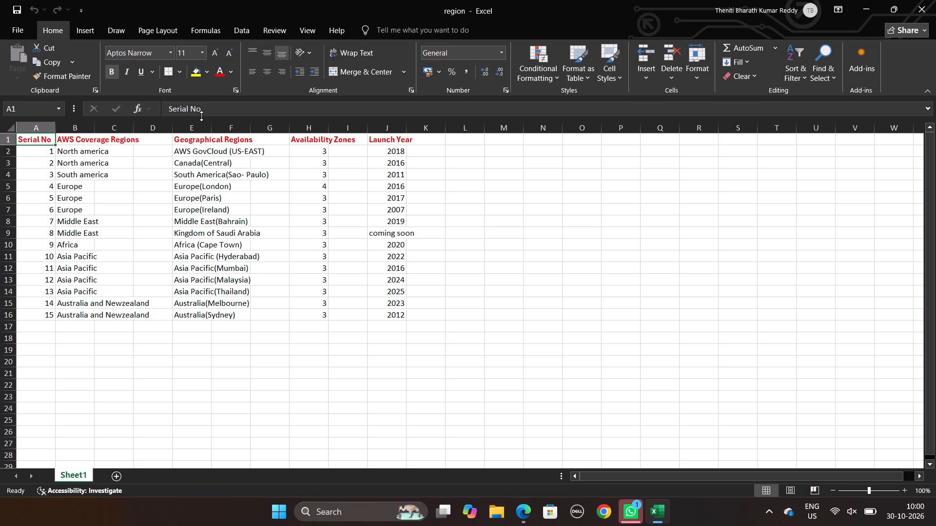
Change the serial number column heading in cell A1 to "S.No".
{"action": "left_click", "coordinate": [190, 109]}
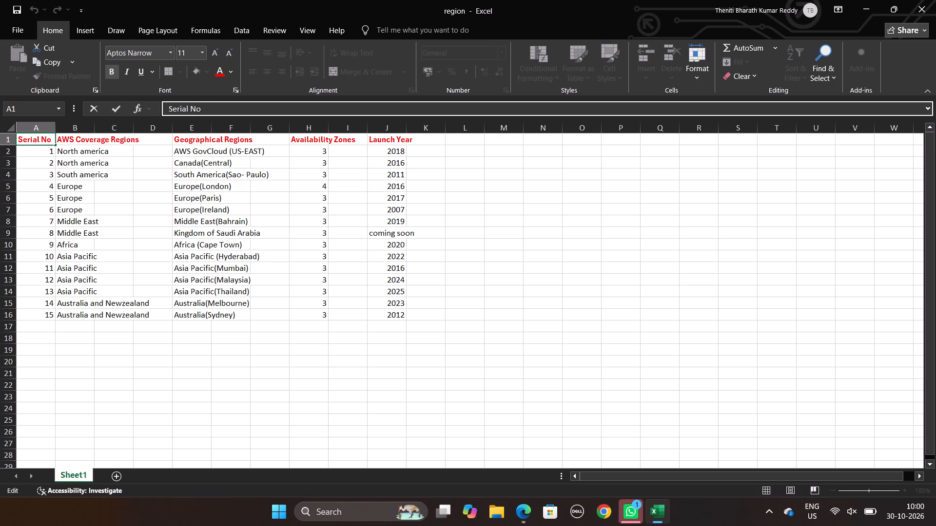
{"action": "key", "text": "BackSpace"}
{"action": "key", "text": "BackSpace"}
{"action": "key", "text": "BackSpace"}
{"action": "key", "text": "BackSpace"}
{"action": "key", "text": "BackSpace"}
{"action": "key", "text": "BackSpace"}
{"action": "key", "text": "period"}
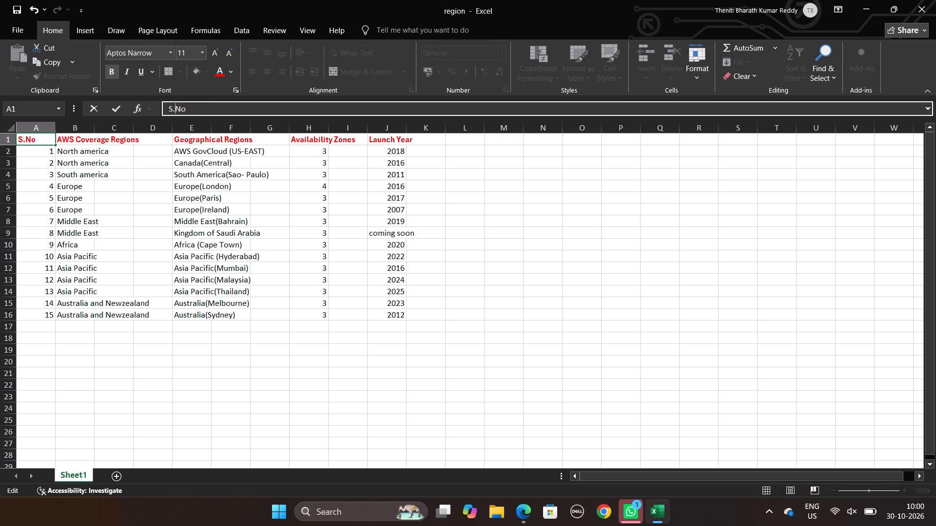
{"action": "left_click", "coordinate": [253, 109]}
Change the font colour of all the headings in row 1 to light blue.
{"action": "left_click_drag", "start_coordinate": [188, 110], "coordinate": [155, 110]}
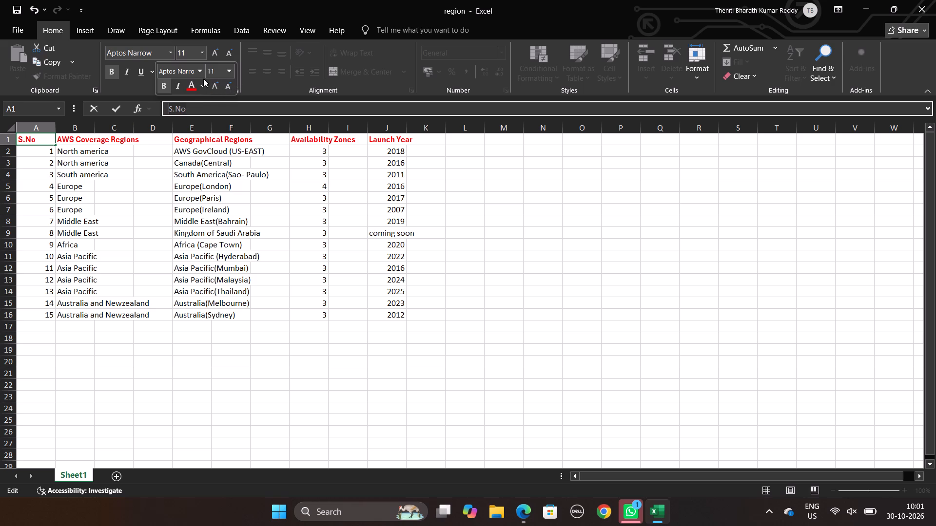
{"action": "left_click", "coordinate": [199, 86]}
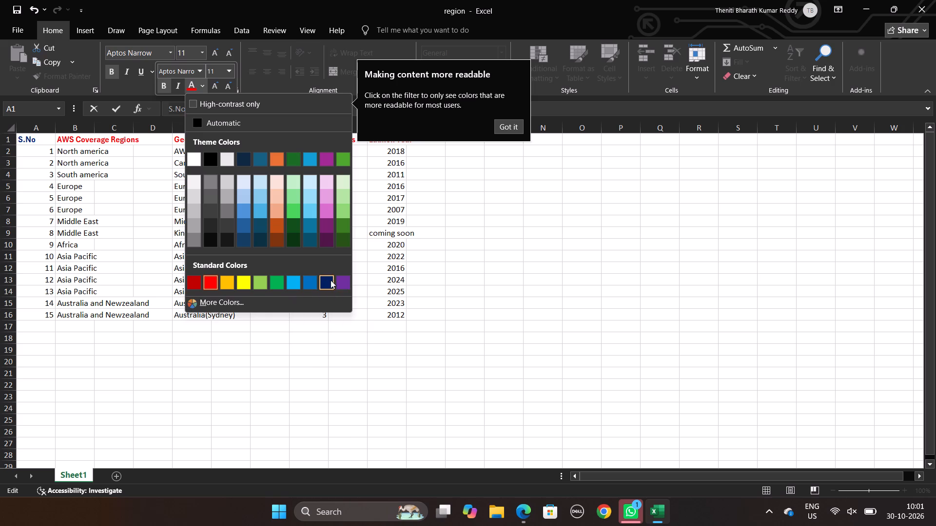
{"action": "left_click", "coordinate": [292, 277]}
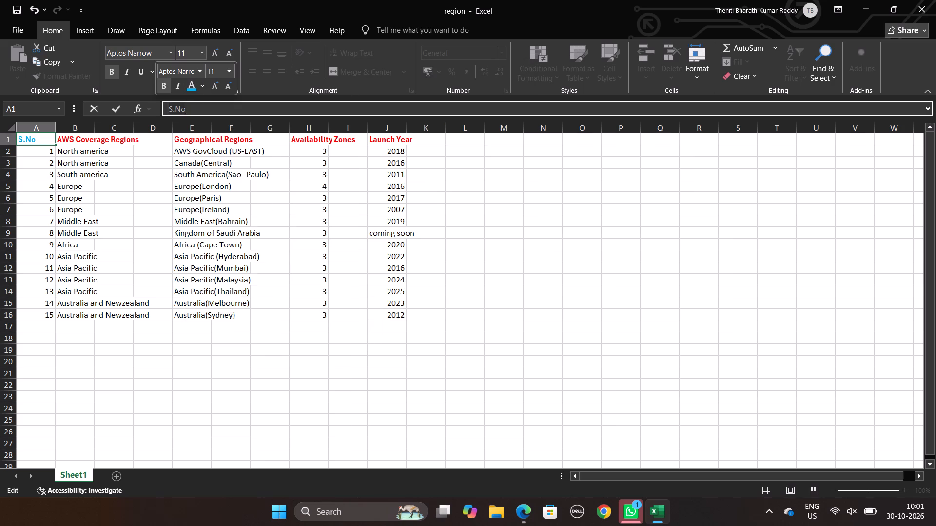
{"action": "left_click_drag", "start_coordinate": [454, 141], "coordinate": [149, 154]}
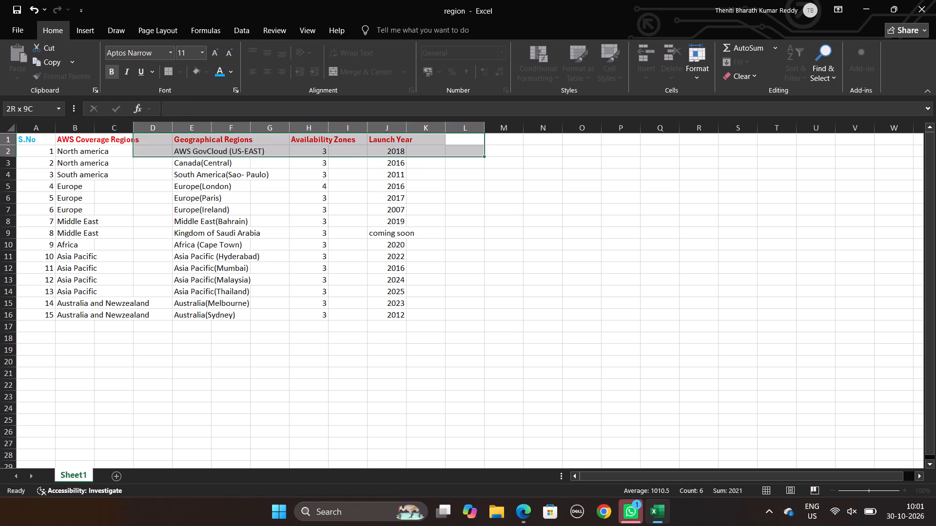
{"action": "left_click_drag", "start_coordinate": [149, 154], "coordinate": [0, 131]}
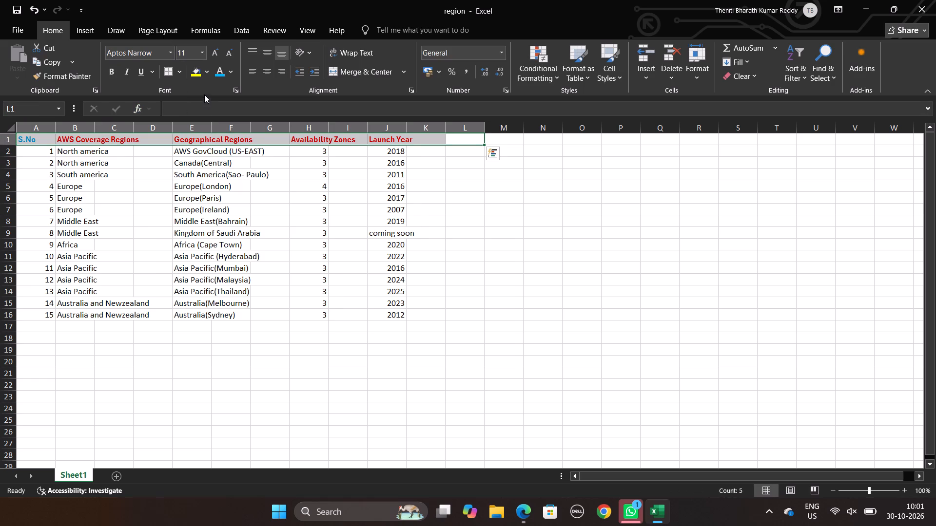
{"action": "left_click", "coordinate": [221, 68]}
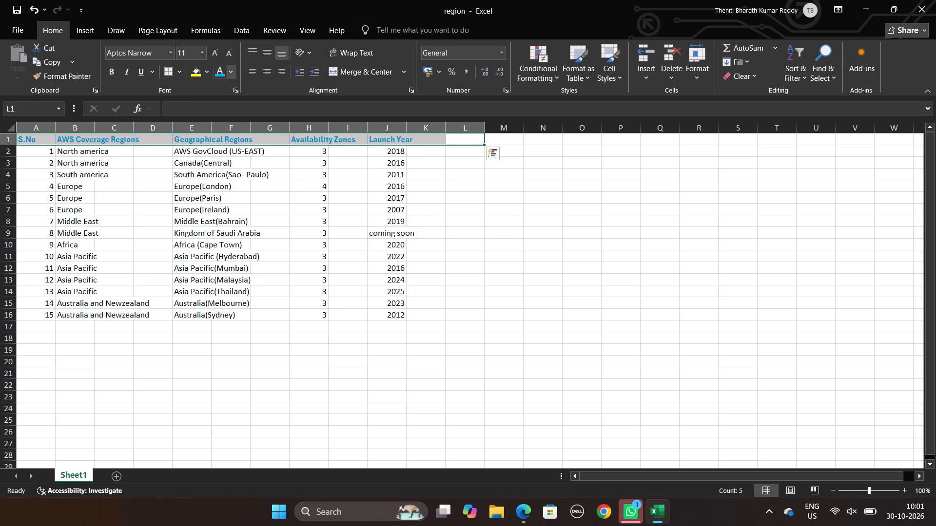
{"action": "left_click", "coordinate": [479, 225]}
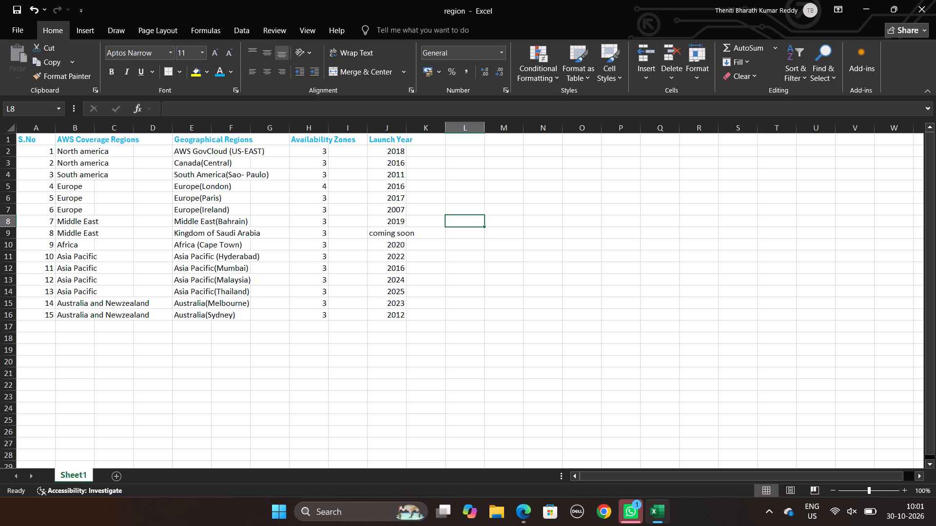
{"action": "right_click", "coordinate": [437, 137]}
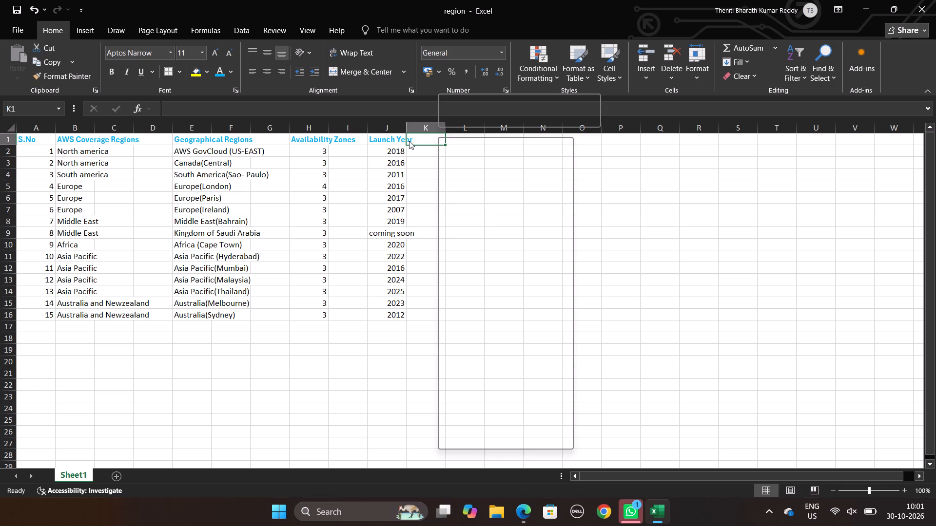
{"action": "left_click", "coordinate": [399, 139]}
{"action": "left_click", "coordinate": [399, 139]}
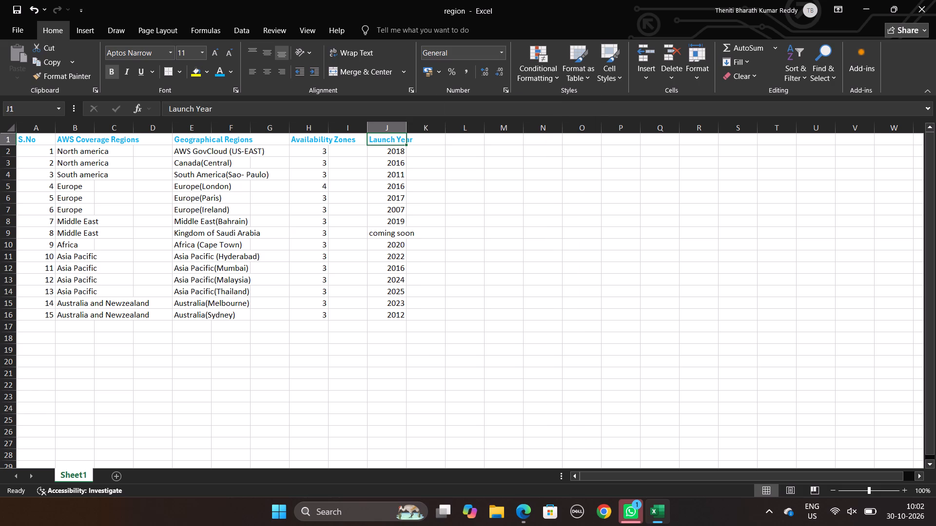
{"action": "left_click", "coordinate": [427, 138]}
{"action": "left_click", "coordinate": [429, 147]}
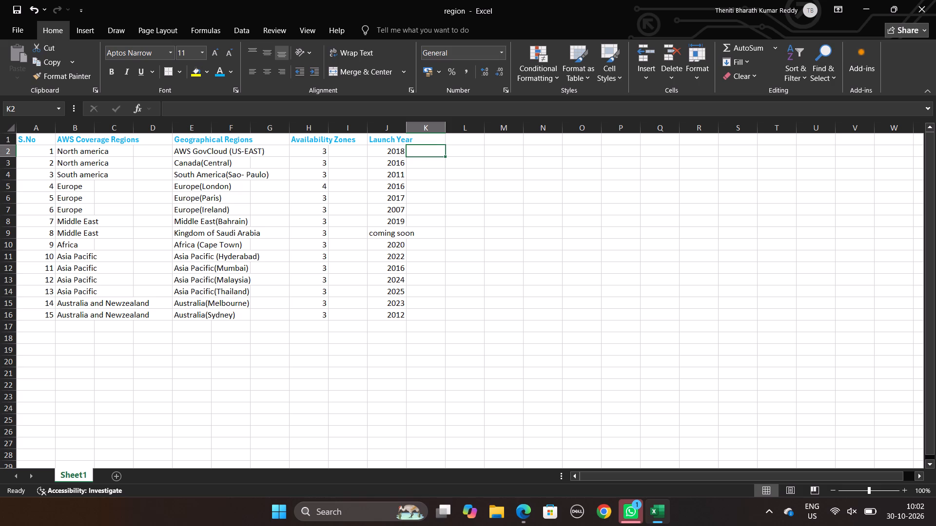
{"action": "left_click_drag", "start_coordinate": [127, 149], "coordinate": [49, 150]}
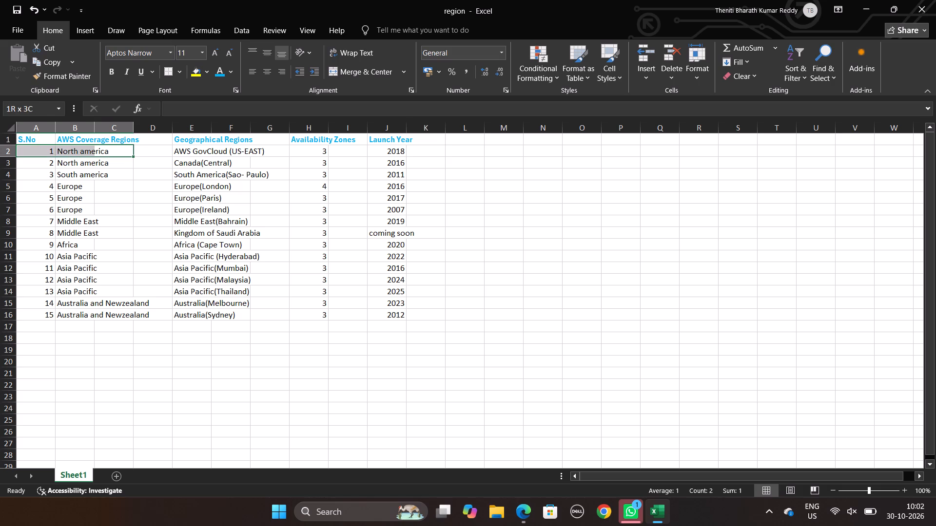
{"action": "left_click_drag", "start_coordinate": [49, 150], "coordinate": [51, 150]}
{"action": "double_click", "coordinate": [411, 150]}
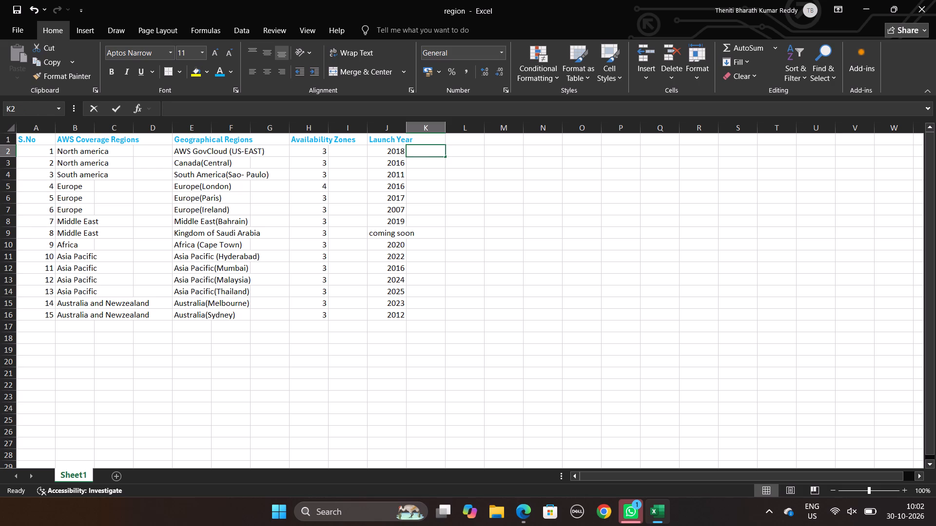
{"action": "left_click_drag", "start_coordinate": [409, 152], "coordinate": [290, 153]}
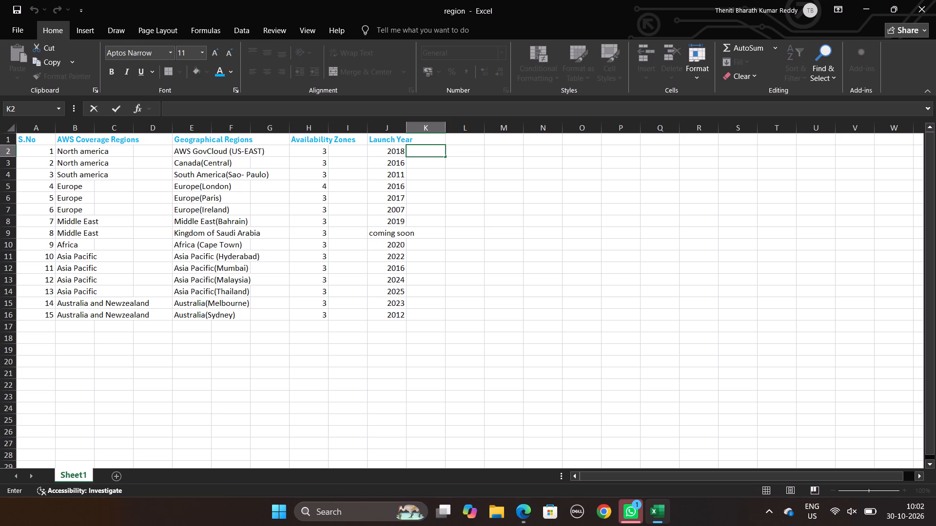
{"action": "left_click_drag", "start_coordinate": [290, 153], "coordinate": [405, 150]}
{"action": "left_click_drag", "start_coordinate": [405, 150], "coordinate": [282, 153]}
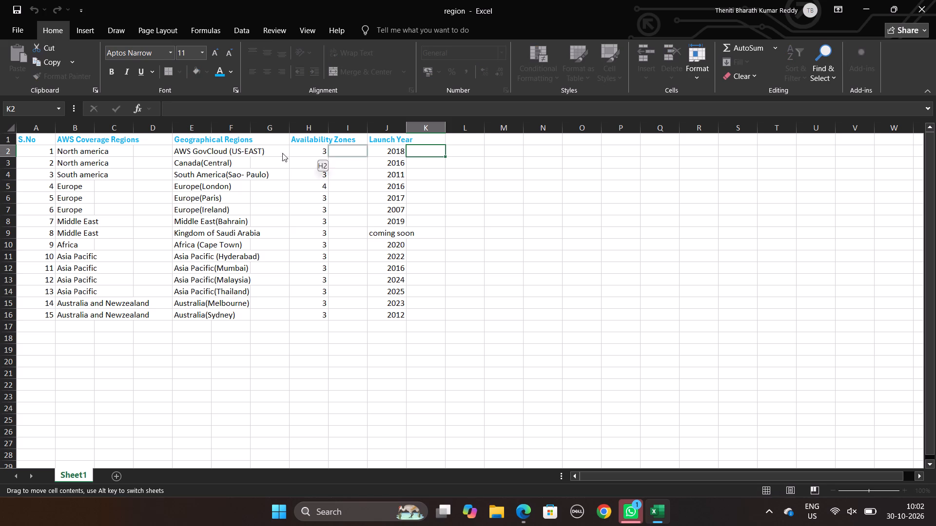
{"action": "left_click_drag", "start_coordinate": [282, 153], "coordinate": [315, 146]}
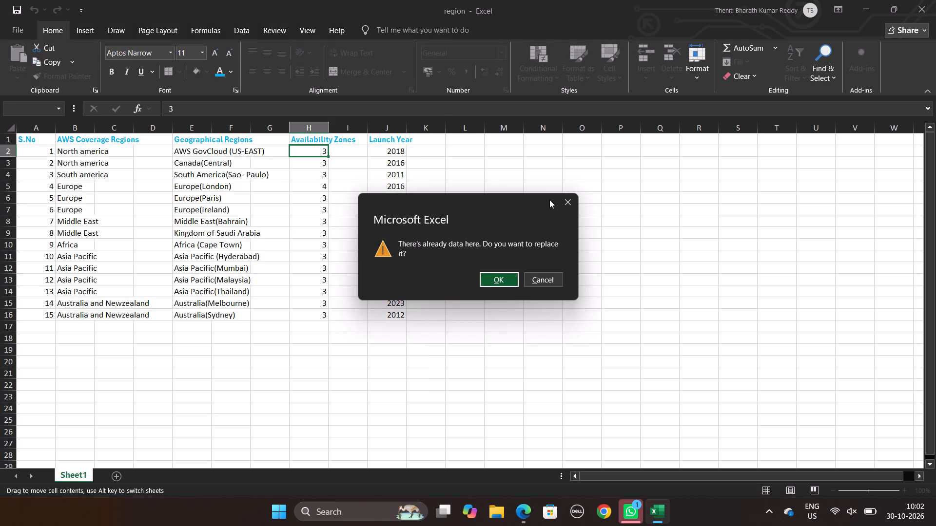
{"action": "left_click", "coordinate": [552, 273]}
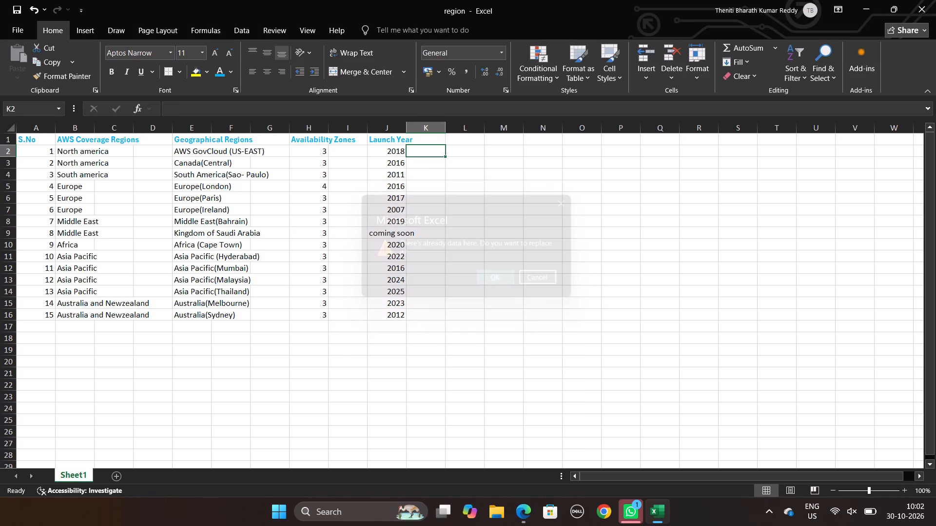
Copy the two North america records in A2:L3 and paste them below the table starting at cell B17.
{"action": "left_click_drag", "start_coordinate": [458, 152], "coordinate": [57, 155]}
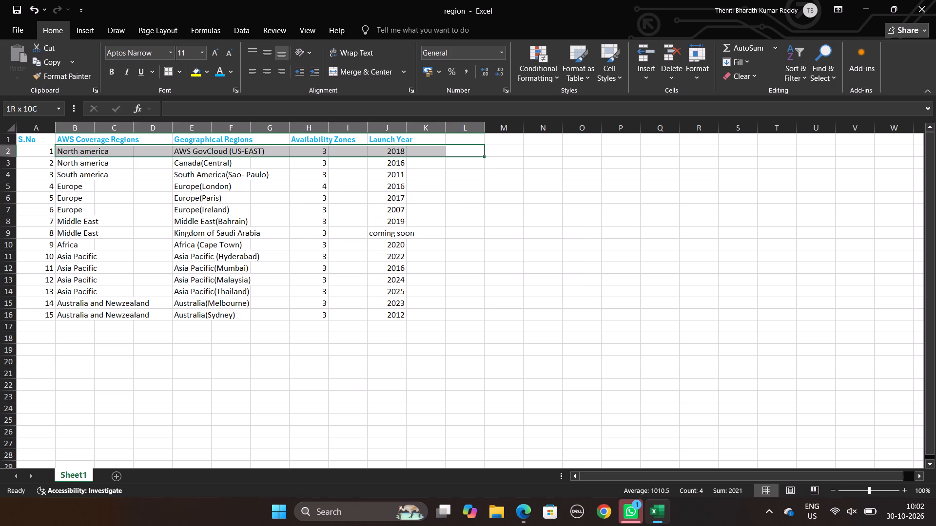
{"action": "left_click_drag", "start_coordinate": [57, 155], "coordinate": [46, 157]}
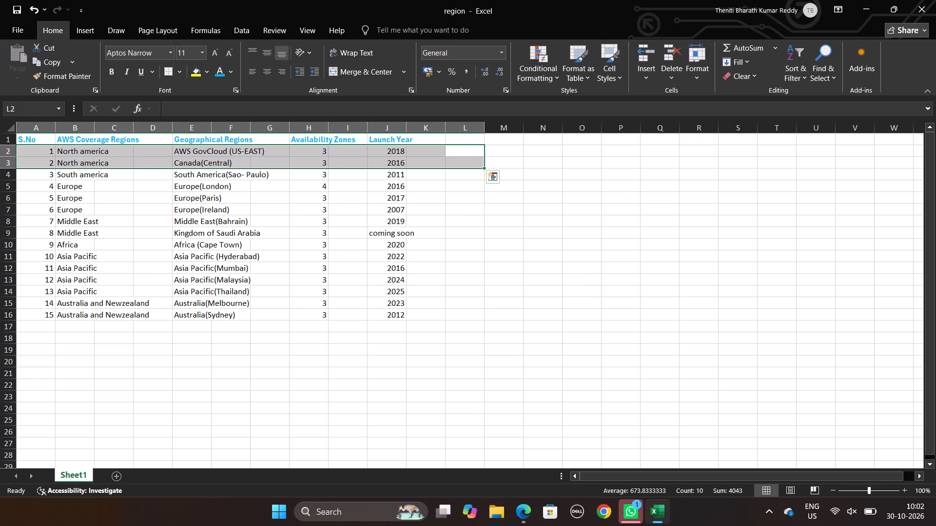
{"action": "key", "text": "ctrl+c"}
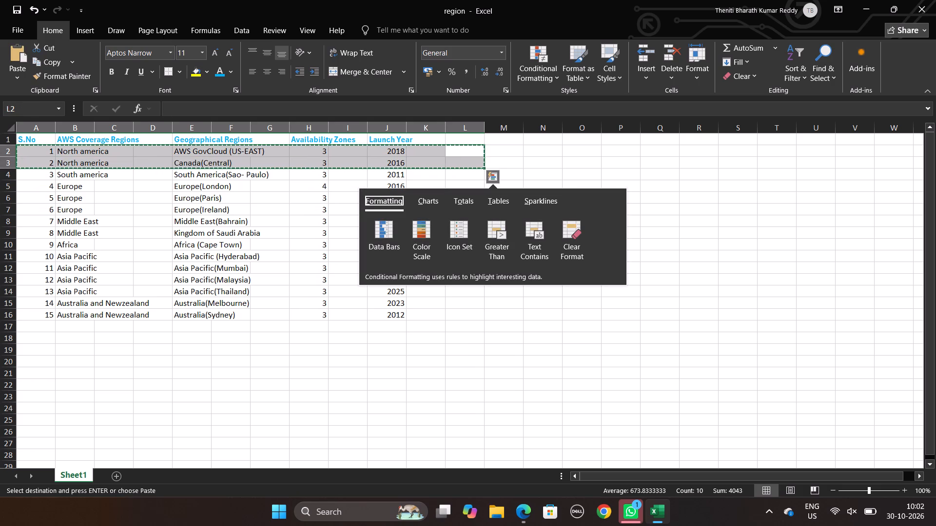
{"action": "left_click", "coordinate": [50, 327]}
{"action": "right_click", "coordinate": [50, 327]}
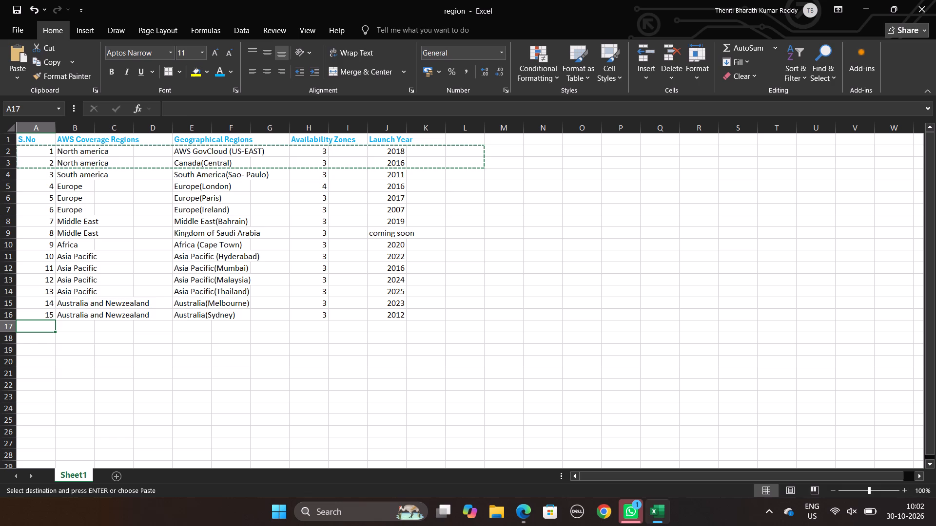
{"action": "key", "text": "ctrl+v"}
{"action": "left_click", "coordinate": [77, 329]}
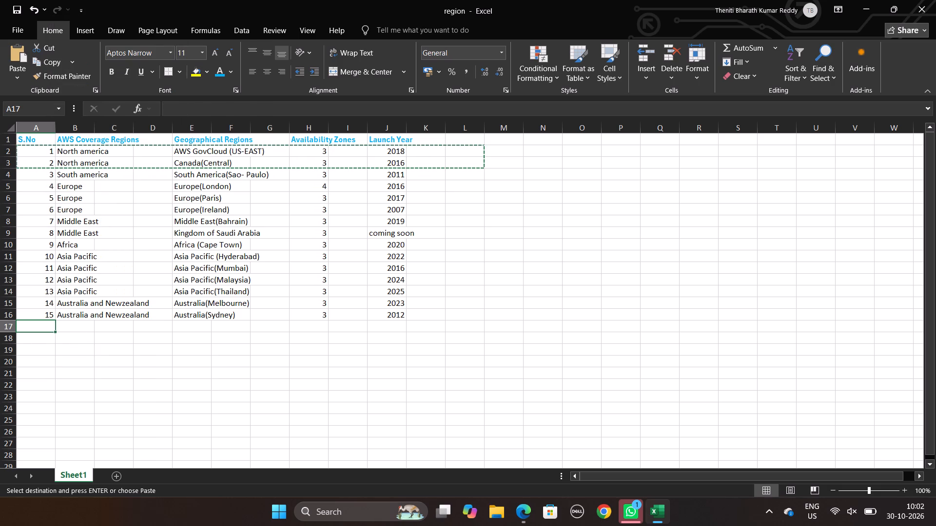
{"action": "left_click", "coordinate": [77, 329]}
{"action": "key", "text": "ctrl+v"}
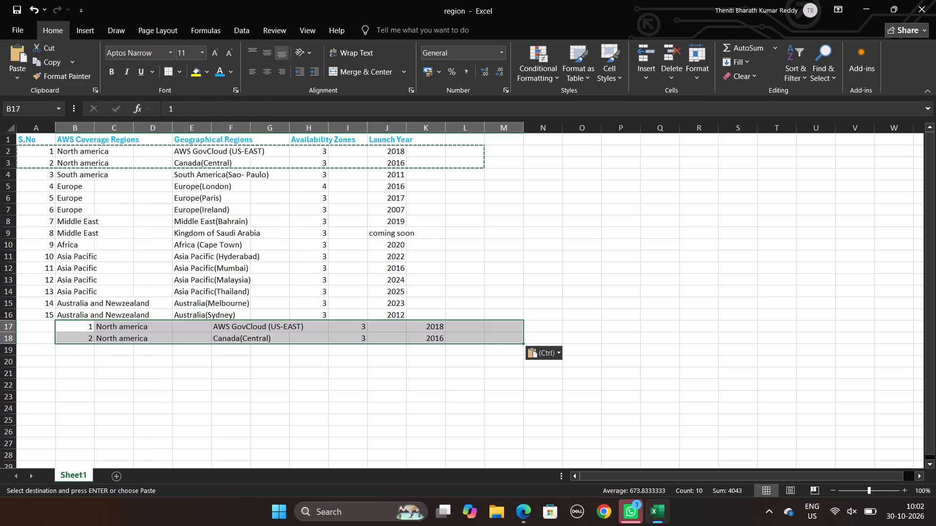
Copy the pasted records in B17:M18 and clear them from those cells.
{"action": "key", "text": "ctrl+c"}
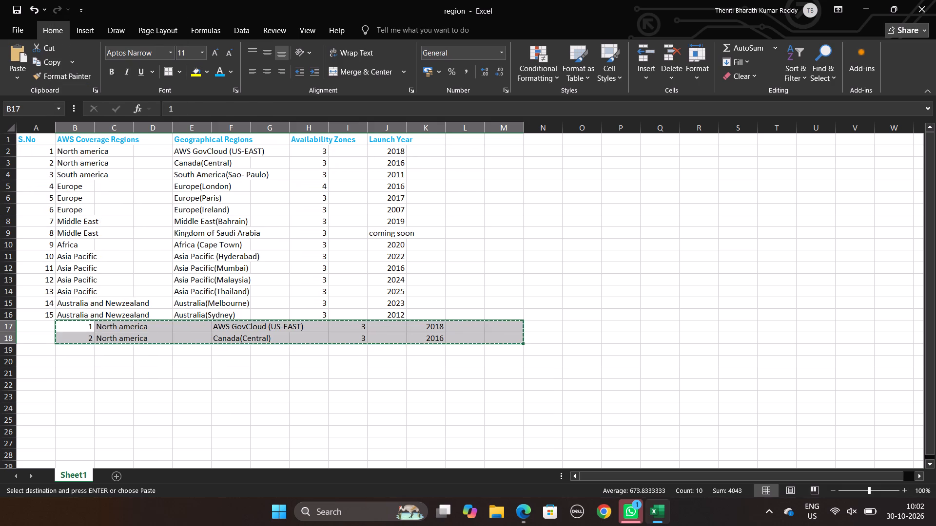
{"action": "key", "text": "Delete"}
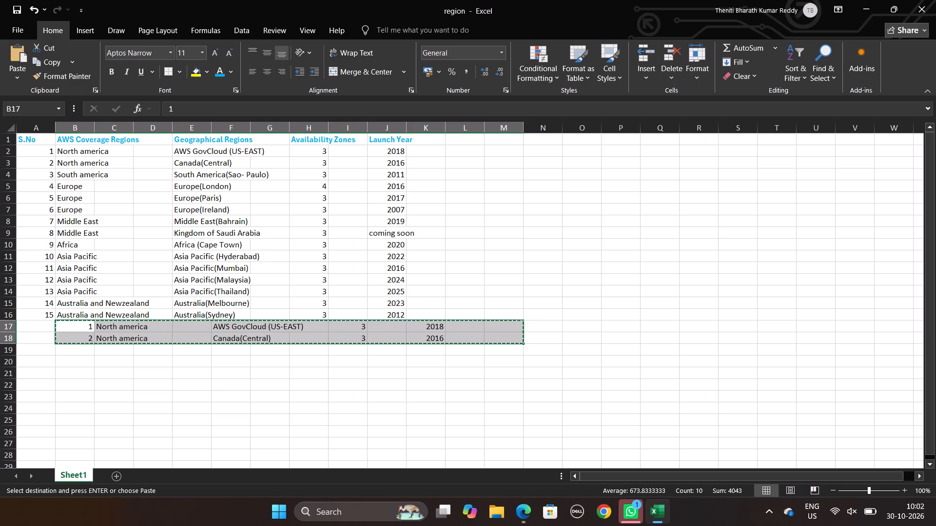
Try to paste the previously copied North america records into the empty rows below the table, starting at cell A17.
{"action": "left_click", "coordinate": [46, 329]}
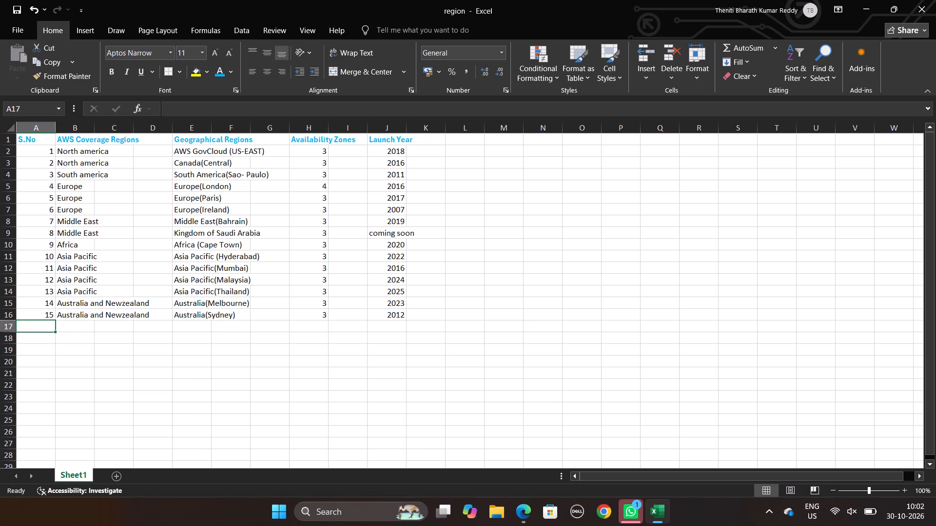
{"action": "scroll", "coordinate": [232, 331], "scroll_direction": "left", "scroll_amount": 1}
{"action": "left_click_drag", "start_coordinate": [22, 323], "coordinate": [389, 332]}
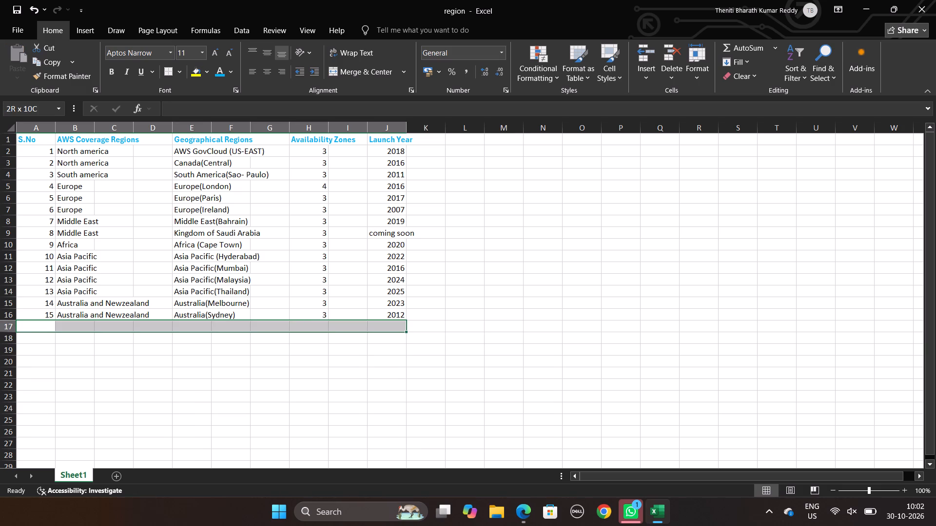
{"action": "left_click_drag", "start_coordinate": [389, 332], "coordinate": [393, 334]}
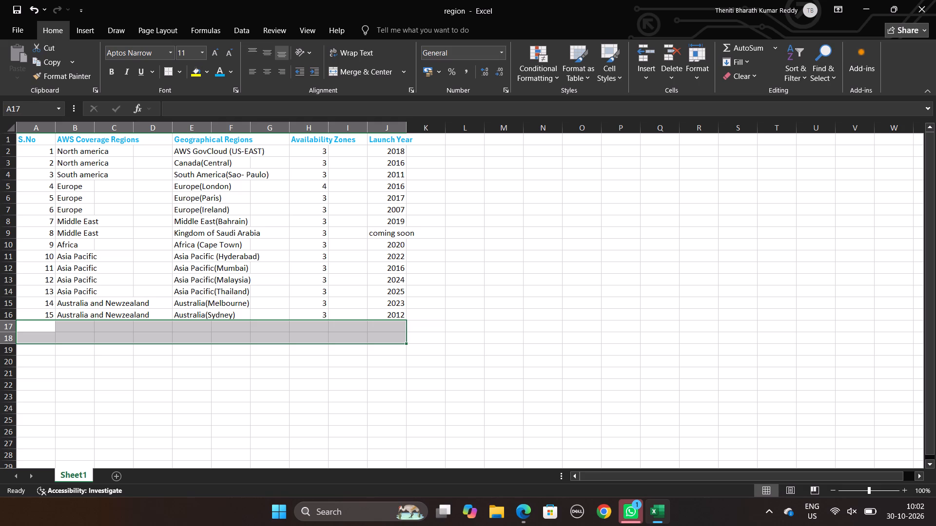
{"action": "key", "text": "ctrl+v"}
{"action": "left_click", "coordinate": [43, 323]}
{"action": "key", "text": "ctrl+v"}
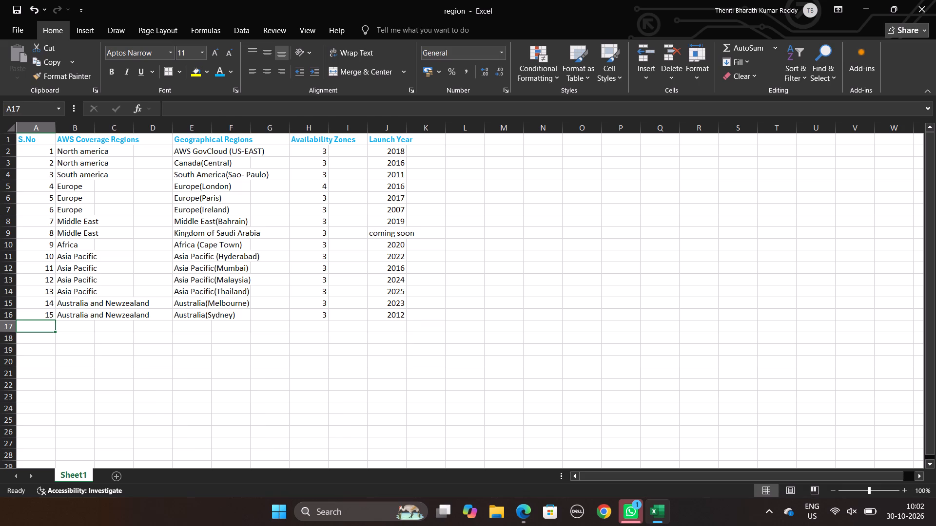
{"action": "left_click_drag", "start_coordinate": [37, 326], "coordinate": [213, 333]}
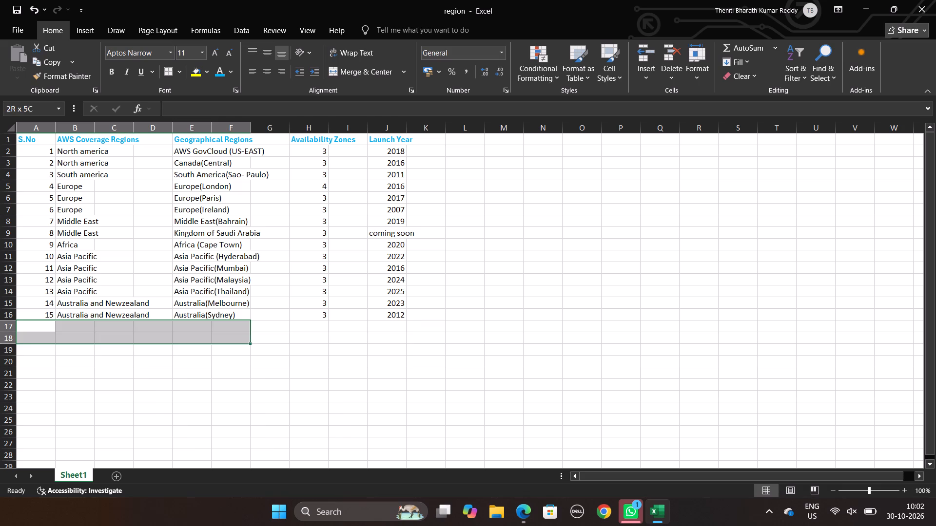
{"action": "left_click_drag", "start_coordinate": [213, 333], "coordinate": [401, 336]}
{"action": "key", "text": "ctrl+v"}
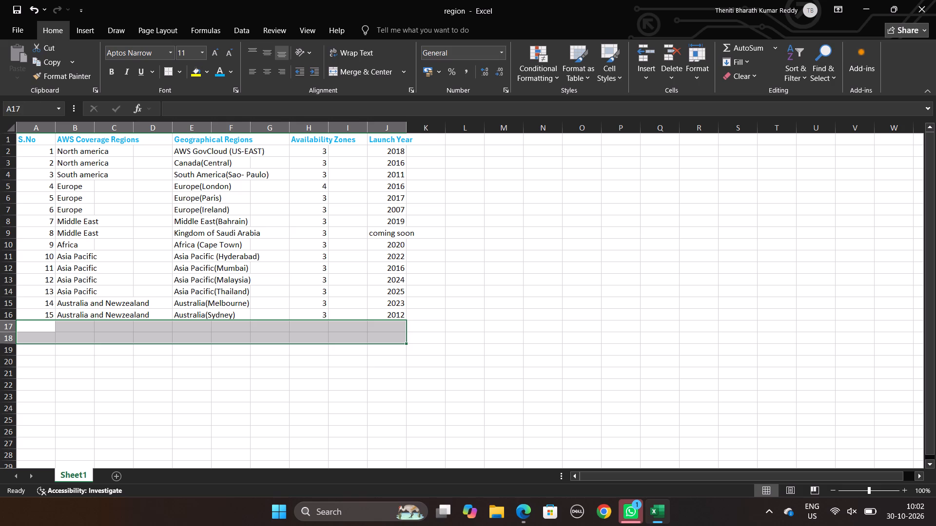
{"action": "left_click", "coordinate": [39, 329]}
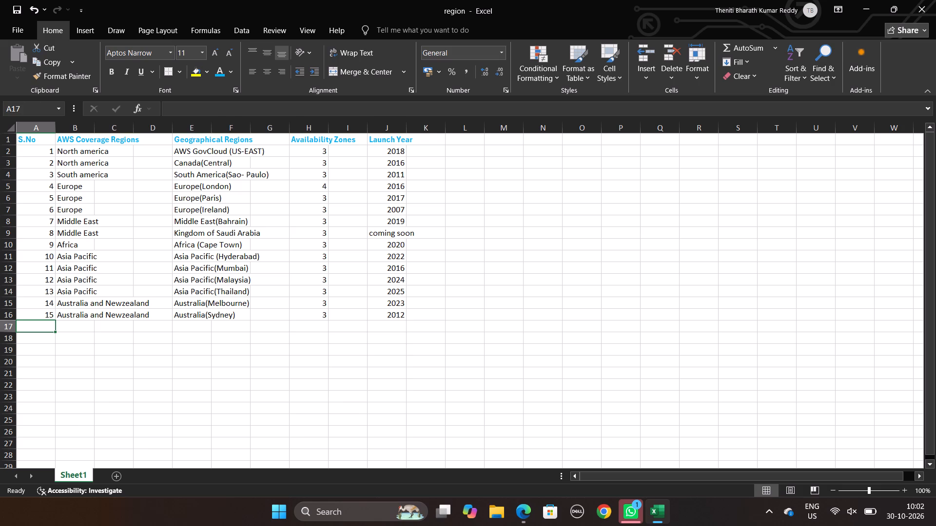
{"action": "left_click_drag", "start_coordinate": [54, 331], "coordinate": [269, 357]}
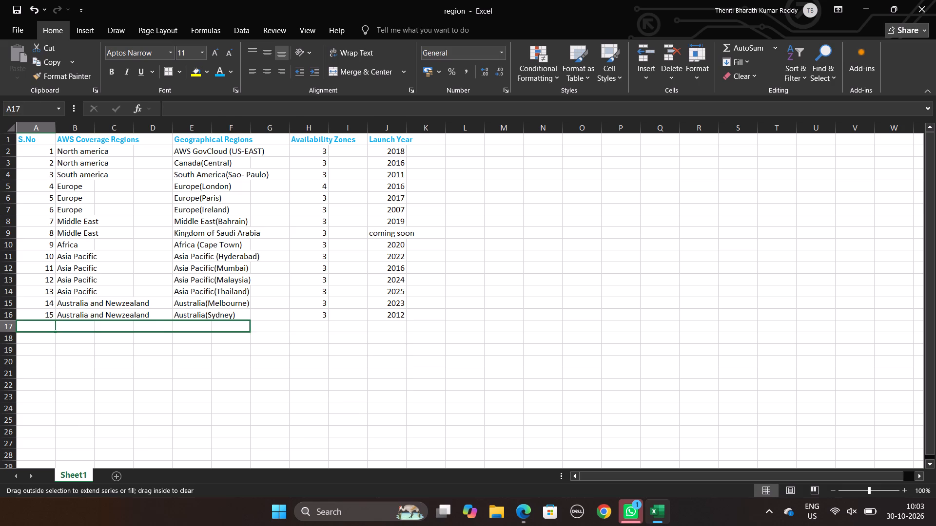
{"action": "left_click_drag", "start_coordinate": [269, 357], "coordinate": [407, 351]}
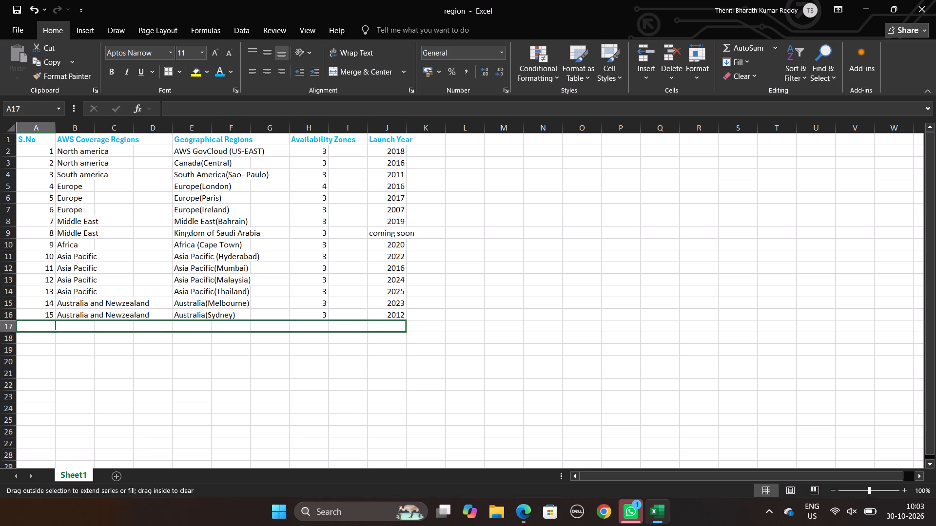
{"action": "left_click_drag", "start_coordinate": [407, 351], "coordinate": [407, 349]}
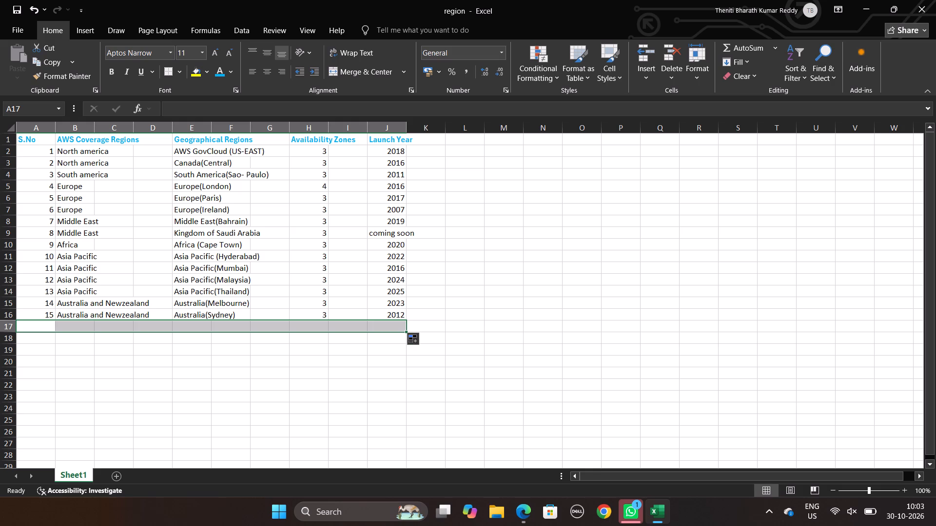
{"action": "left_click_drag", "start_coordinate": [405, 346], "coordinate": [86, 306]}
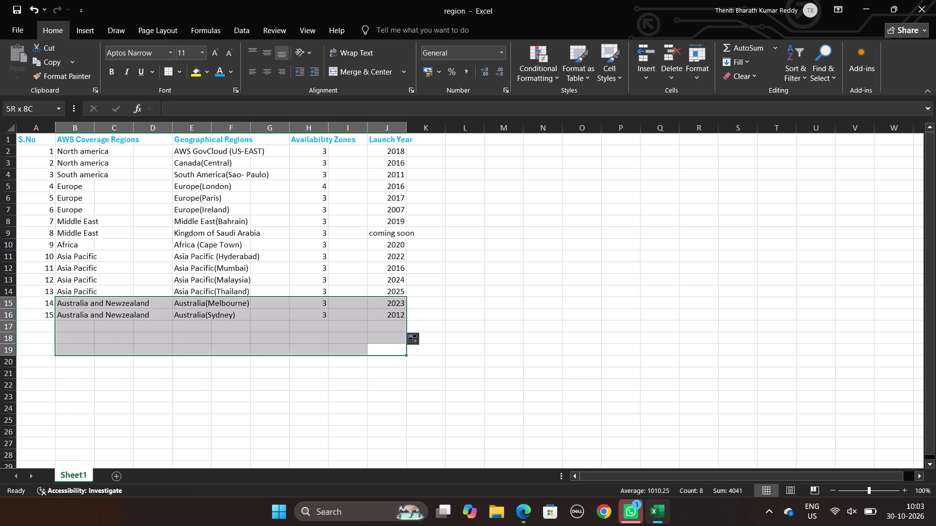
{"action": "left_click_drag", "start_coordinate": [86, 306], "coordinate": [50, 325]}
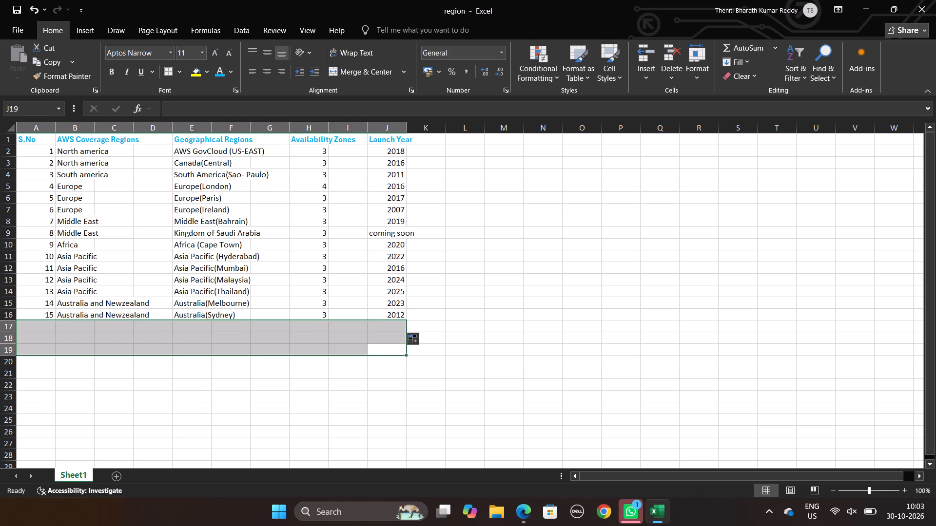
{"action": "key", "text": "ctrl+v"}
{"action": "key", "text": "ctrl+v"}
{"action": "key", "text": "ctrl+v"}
Copy the two North america records in A2:J3 and paste them below the table starting at cell A17.
{"action": "left_click_drag", "start_coordinate": [39, 148], "coordinate": [385, 182]}
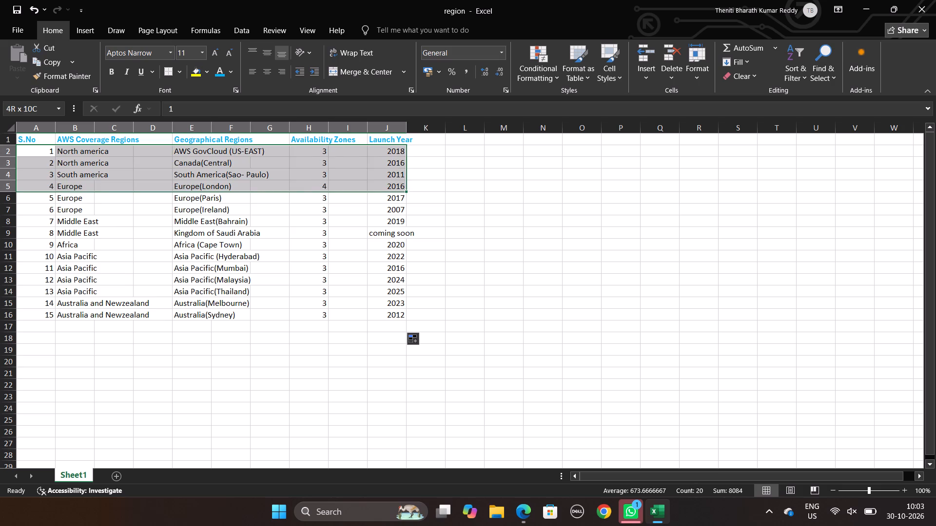
{"action": "left_click_drag", "start_coordinate": [385, 182], "coordinate": [394, 164]}
{"action": "key", "text": "ctrl+c"}
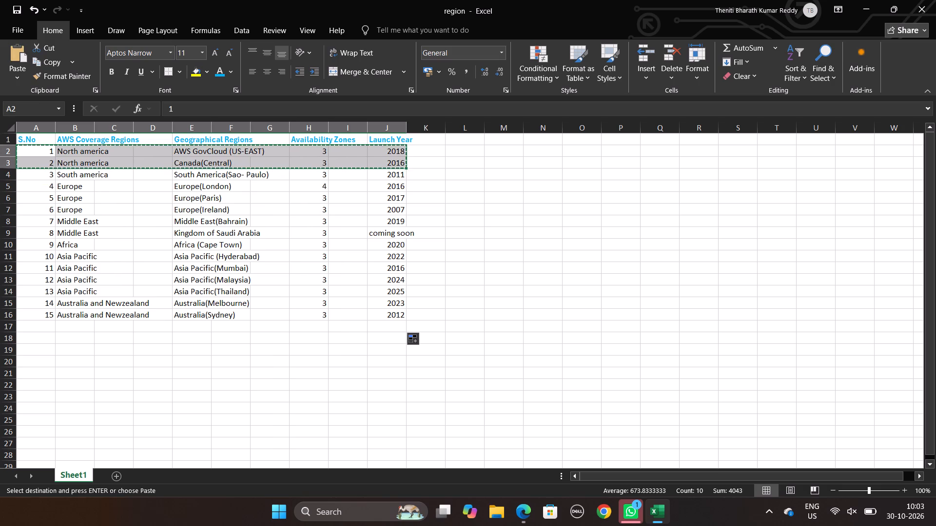
{"action": "left_click", "coordinate": [42, 328]}
{"action": "key", "text": "ctrl+v"}
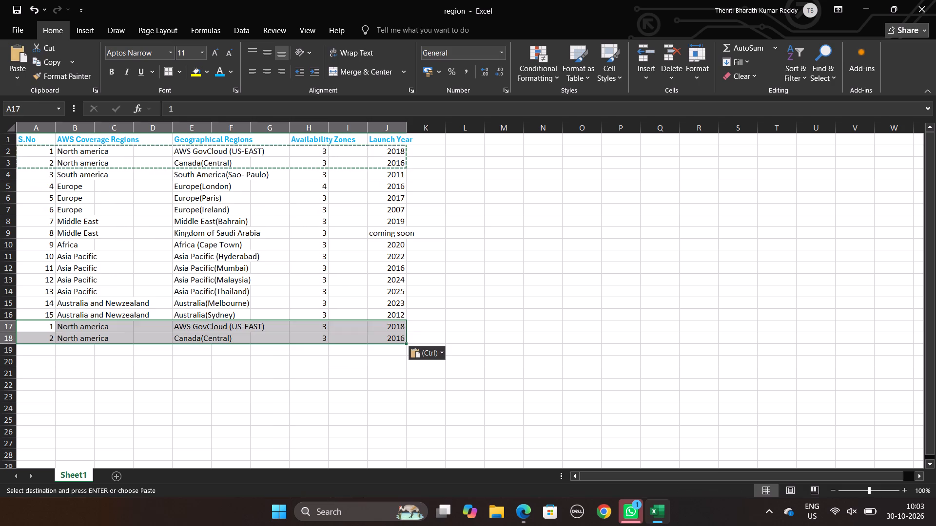
{"action": "left_click", "coordinate": [42, 328]}
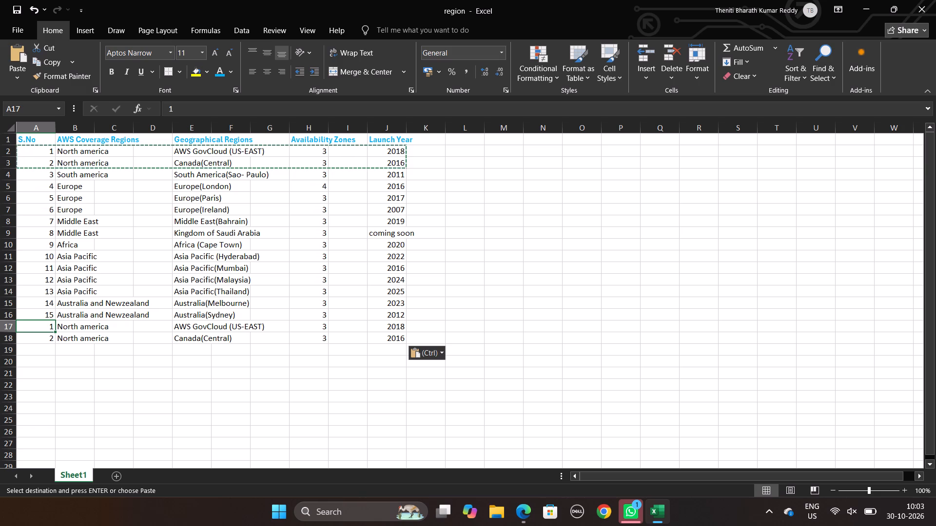
Replace the AWS coverage region in cell B2 with "Hyderabad".
{"action": "left_click", "coordinate": [115, 150]}
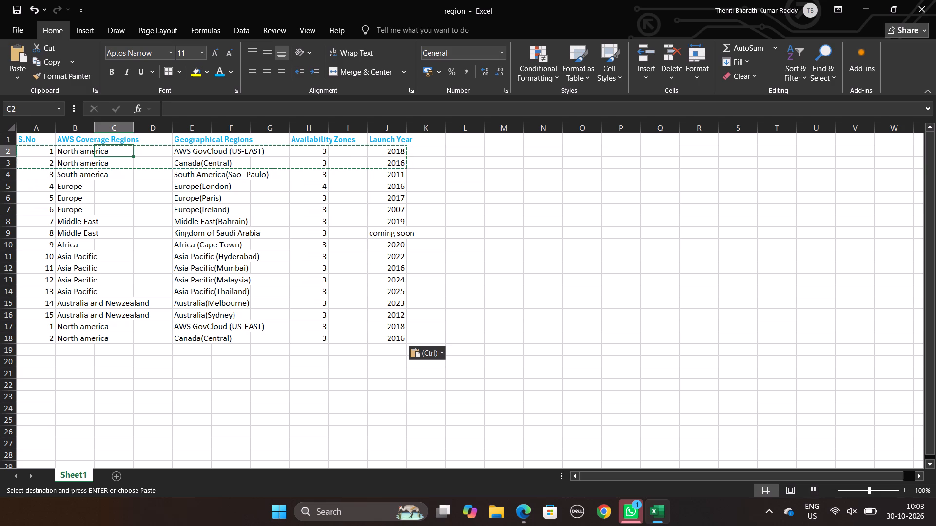
{"action": "left_click", "coordinate": [73, 150]}
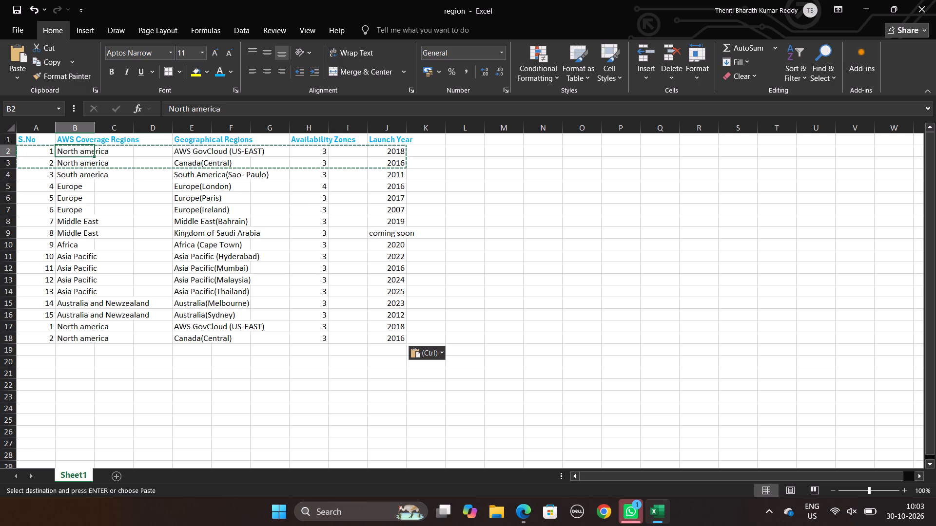
{"action": "left_click", "coordinate": [227, 110]}
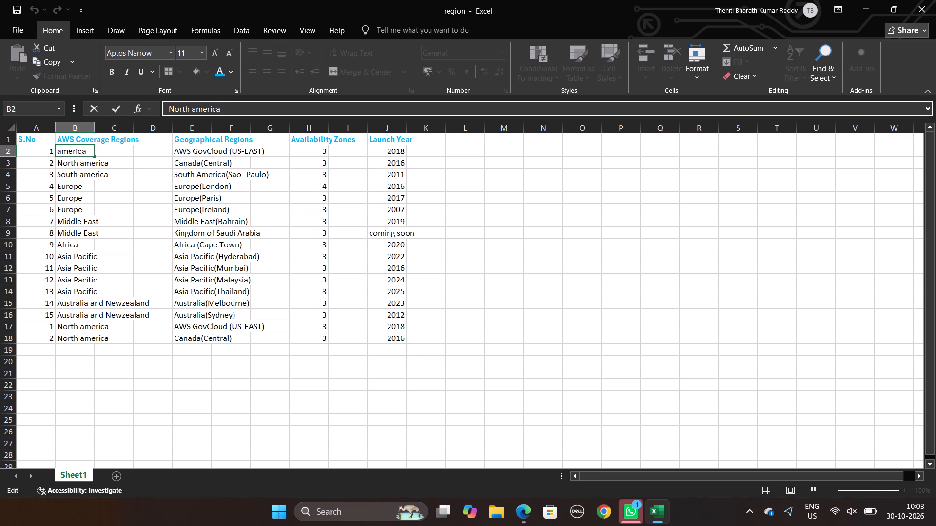
{"action": "key", "text": "BackSpace"}
{"action": "key", "text": "BackSpace"}
{"action": "key", "text": "BackSpace"}
{"action": "key", "text": "BackSpace"}
{"action": "key", "text": "BackSpace"}
{"action": "key", "text": "BackSpace"}
{"action": "key", "text": "BackSpace"}
{"action": "key", "text": "BackSpace"}
{"action": "key", "text": "BackSpace"}
{"action": "key", "text": "BackSpace"}
{"action": "key", "text": "BackSpace"}
{"action": "key", "text": "BackSpace"}
{"action": "key", "text": "BackSpace"}
{"action": "key", "text": "BackSpace"}
{"action": "key", "text": "BackSpace"}
{"action": "key", "text": "BackSpace"}
{"action": "key", "text": "BackSpace"}
{"action": "key", "text": "BackSpace"}
{"action": "key", "text": "BackSpace"}
{"action": "key", "text": "BackSpace"}
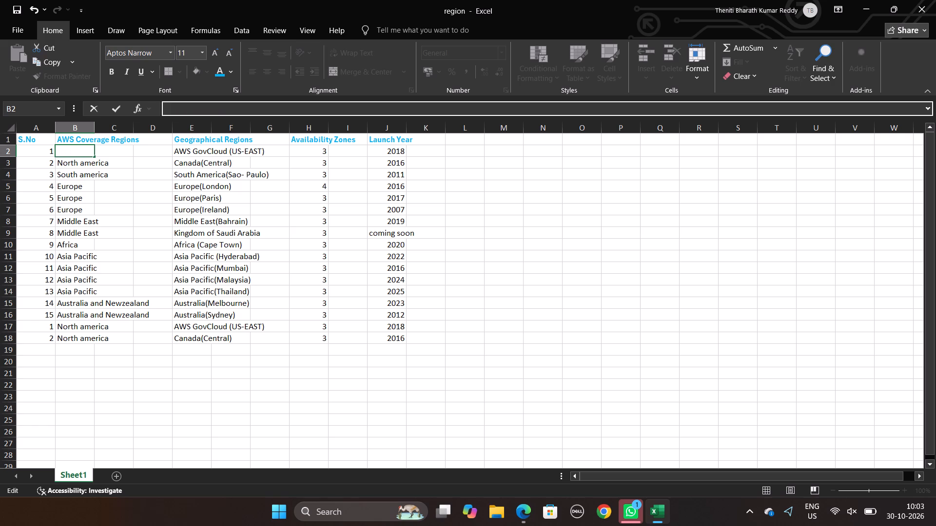
{"action": "type", "text": "hyder"}
{"action": "key", "text": "BackSpace"}
{"action": "key", "text": "BackSpace"}
{"action": "key", "text": "BackSpace"}
{"action": "key", "text": "BackSpace"}
{"action": "key", "text": "BackSpace"}
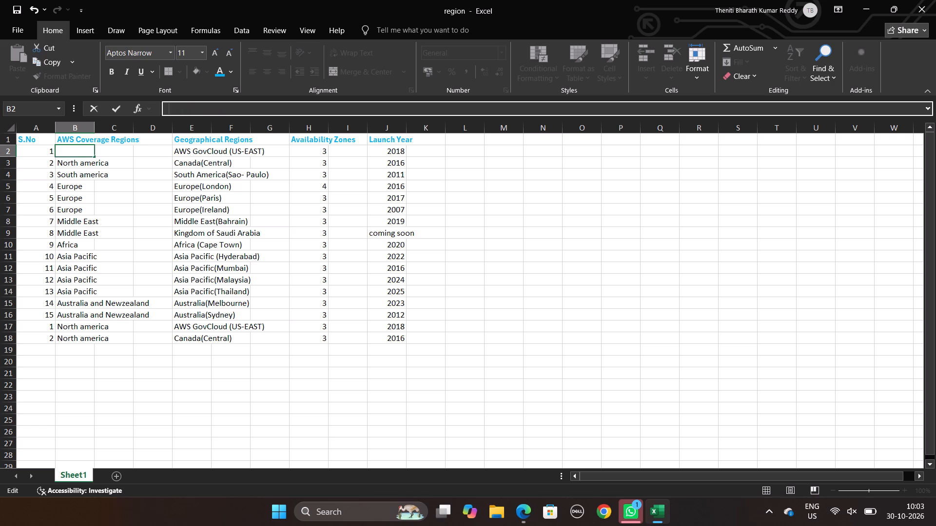
{"action": "type", "text": "Hyderabad"}
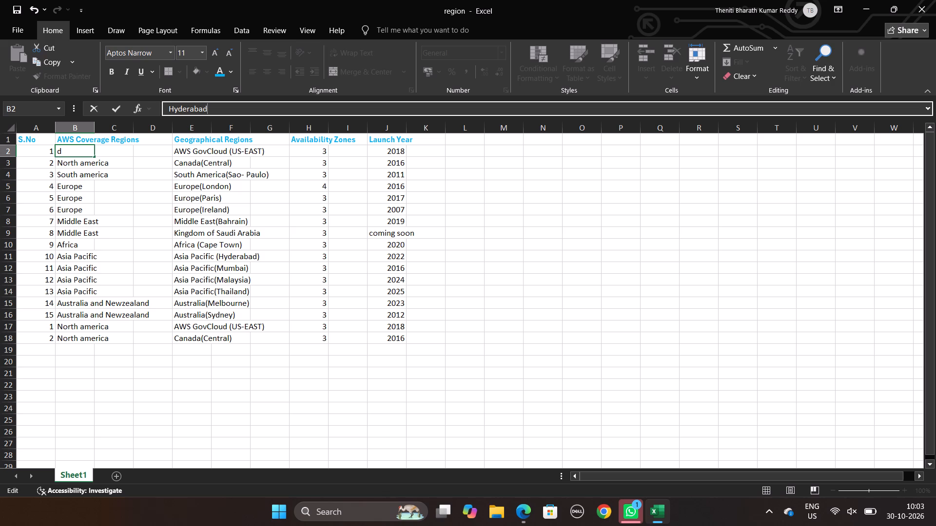
{"action": "left_click", "coordinate": [227, 110]}
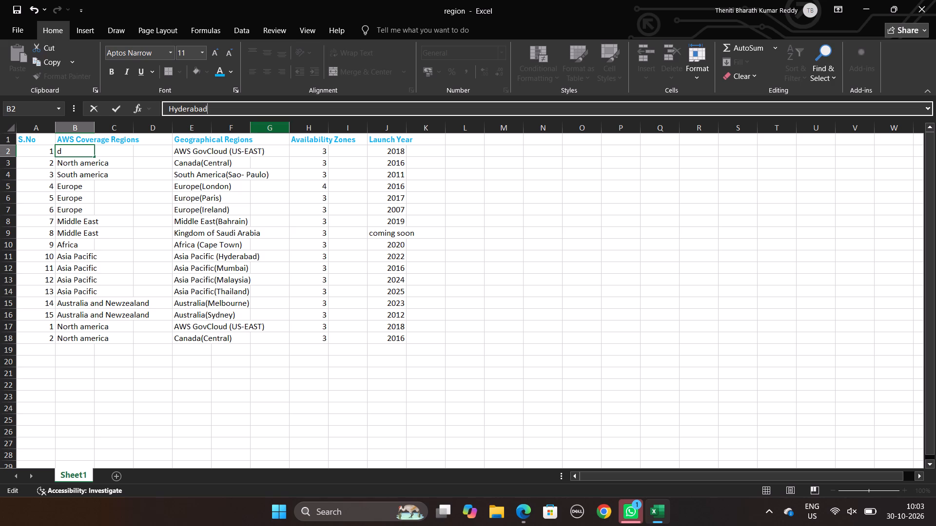
{"action": "left_click", "coordinate": [510, 182]}
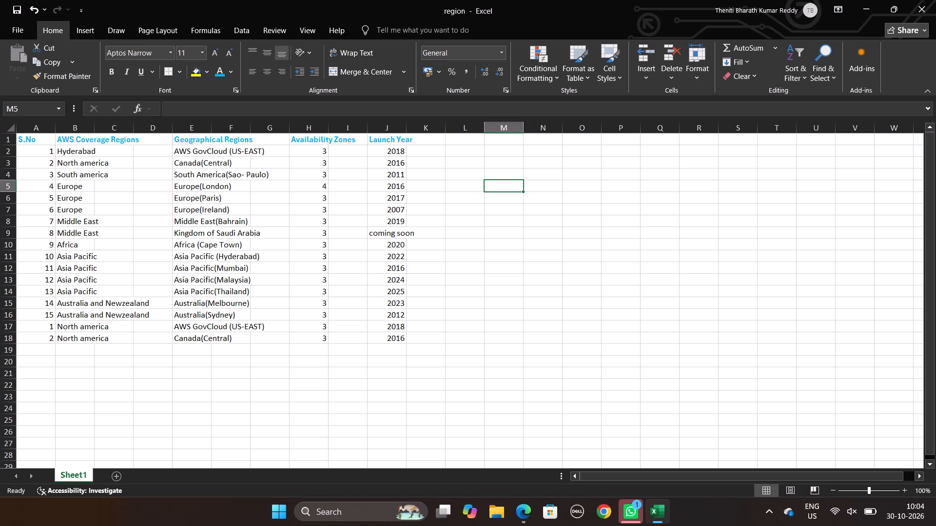
Capture a rectangular screenshot of the regions table, from the headings down past the last record in row 18.
{"action": "key", "text": "Print"}
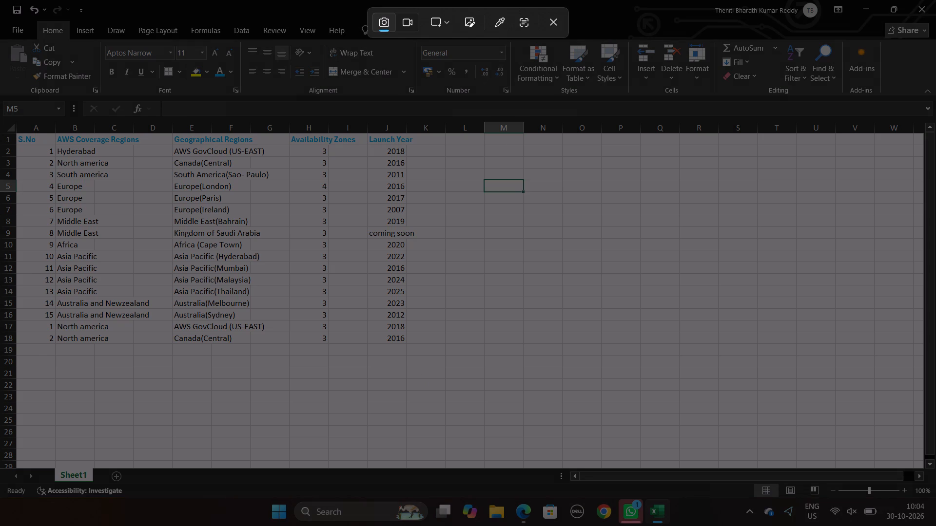
{"action": "left_click_drag", "start_coordinate": [422, 376], "coordinate": [42, 131]}
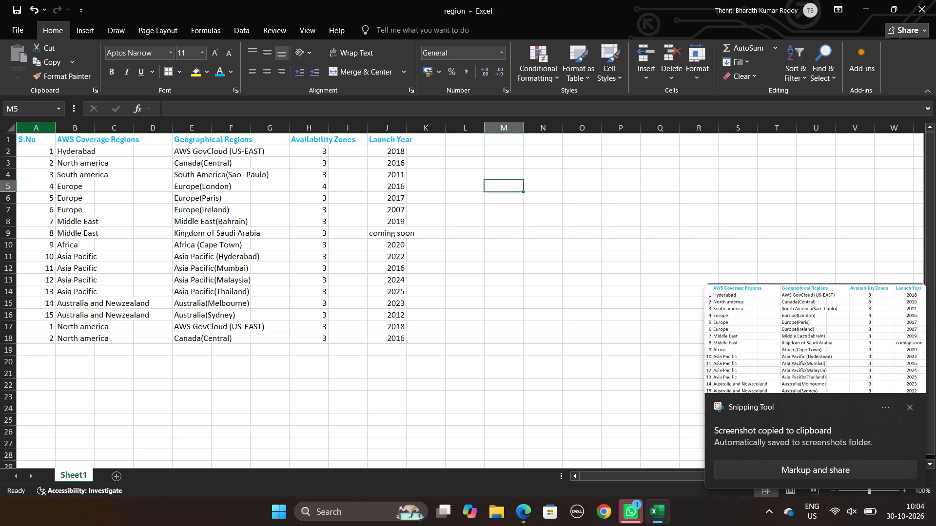
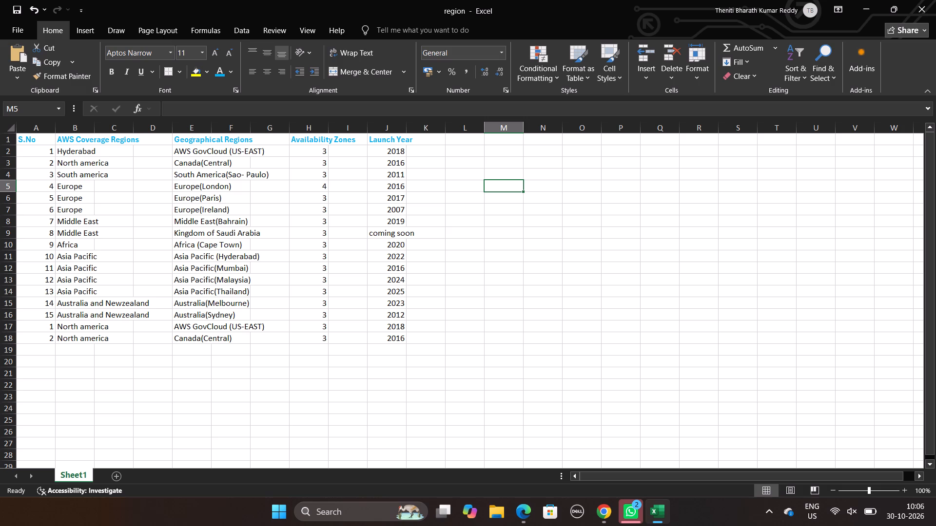
{"action": "left_click", "coordinate": [405, 271]}
{"action": "left_click_drag", "start_coordinate": [405, 271], "coordinate": [377, 260]}
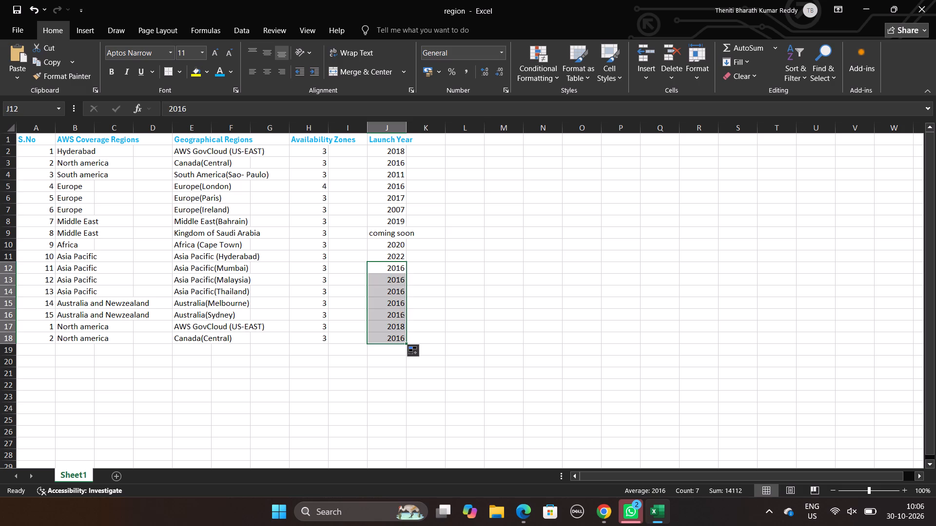
{"action": "left_click_drag", "start_coordinate": [377, 260], "coordinate": [357, 262]}
{"action": "left_click", "coordinate": [467, 279]}
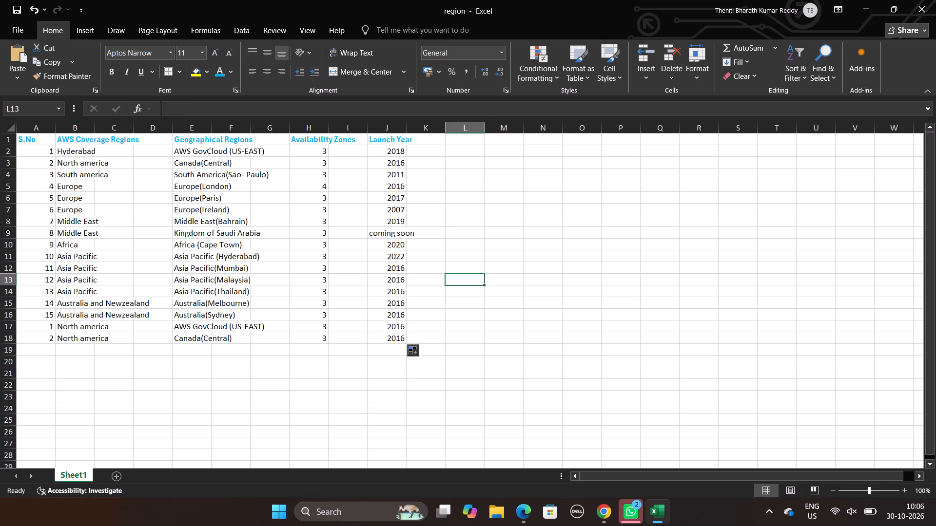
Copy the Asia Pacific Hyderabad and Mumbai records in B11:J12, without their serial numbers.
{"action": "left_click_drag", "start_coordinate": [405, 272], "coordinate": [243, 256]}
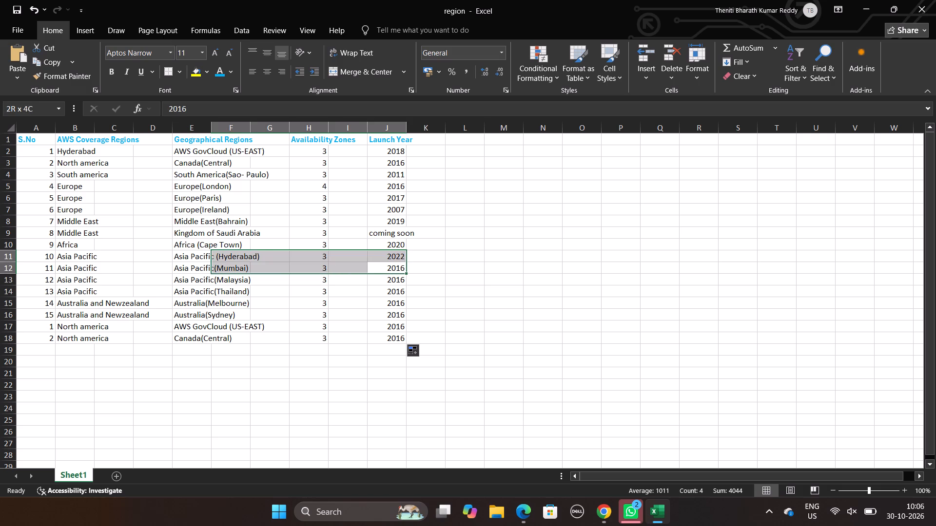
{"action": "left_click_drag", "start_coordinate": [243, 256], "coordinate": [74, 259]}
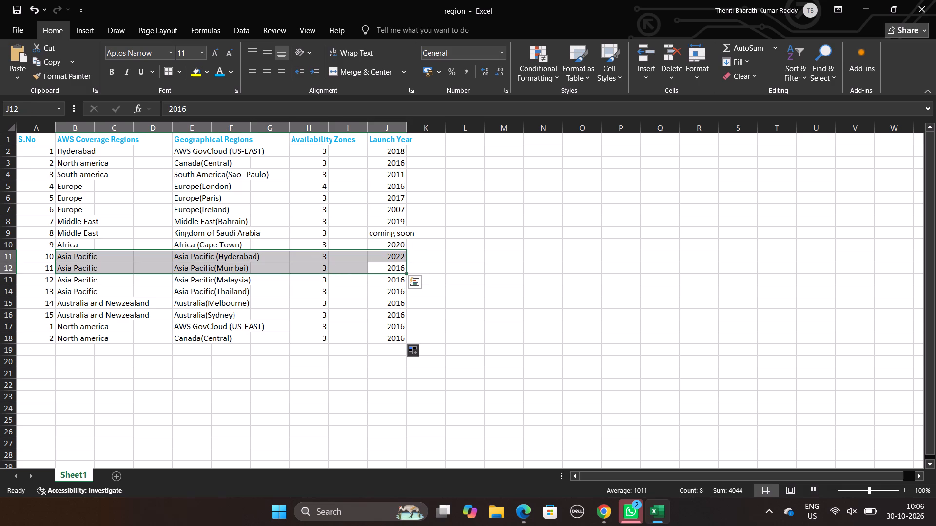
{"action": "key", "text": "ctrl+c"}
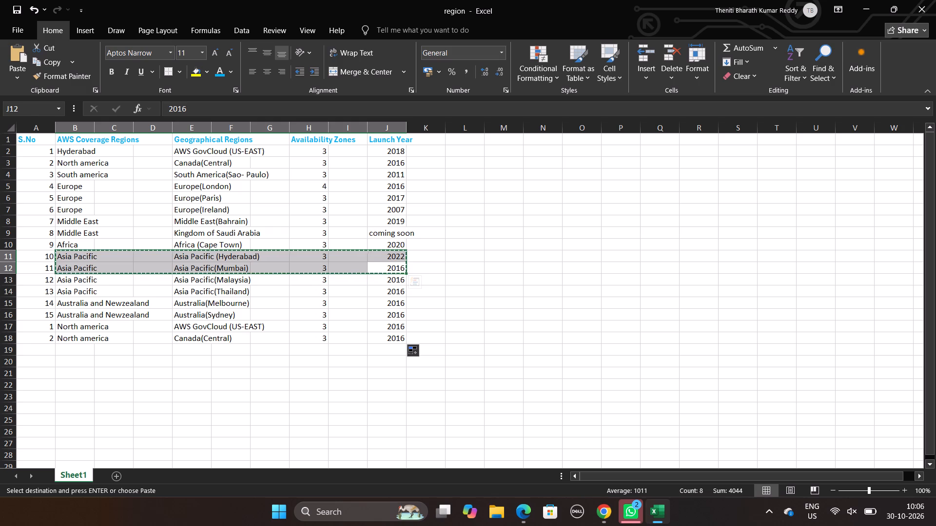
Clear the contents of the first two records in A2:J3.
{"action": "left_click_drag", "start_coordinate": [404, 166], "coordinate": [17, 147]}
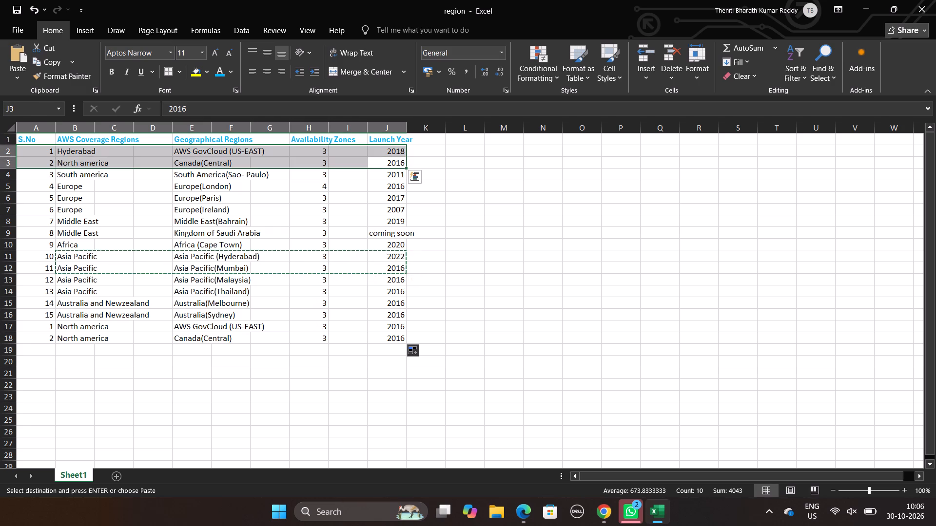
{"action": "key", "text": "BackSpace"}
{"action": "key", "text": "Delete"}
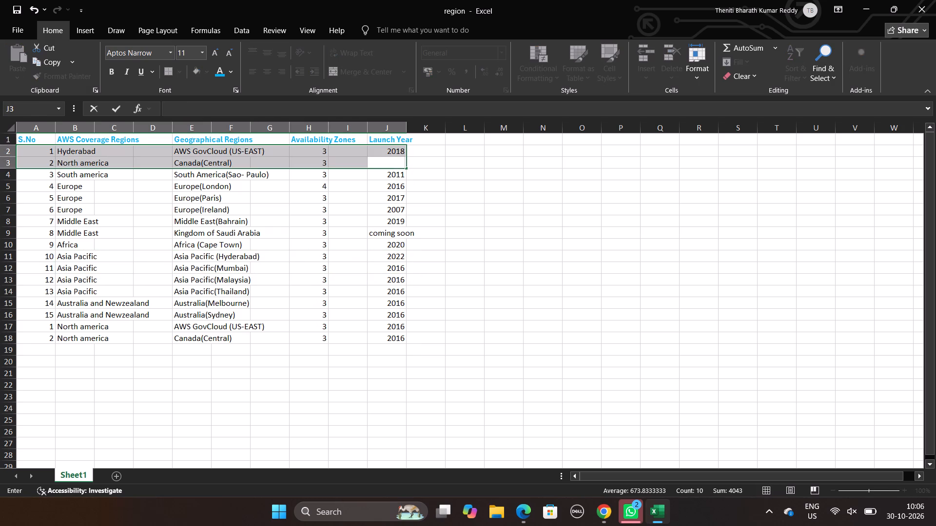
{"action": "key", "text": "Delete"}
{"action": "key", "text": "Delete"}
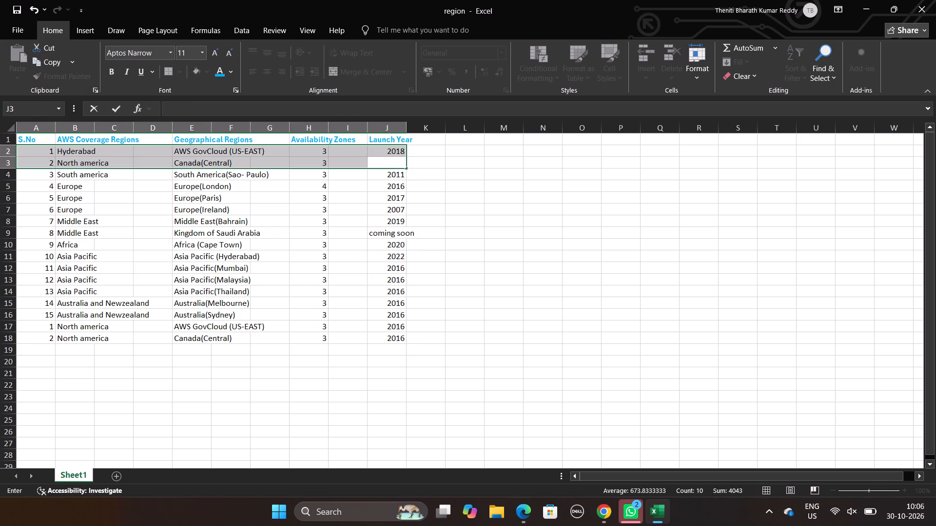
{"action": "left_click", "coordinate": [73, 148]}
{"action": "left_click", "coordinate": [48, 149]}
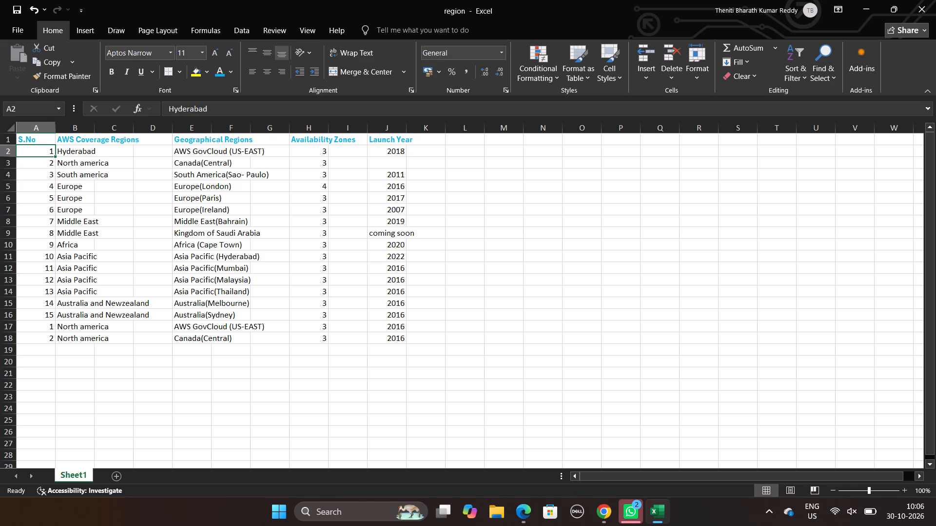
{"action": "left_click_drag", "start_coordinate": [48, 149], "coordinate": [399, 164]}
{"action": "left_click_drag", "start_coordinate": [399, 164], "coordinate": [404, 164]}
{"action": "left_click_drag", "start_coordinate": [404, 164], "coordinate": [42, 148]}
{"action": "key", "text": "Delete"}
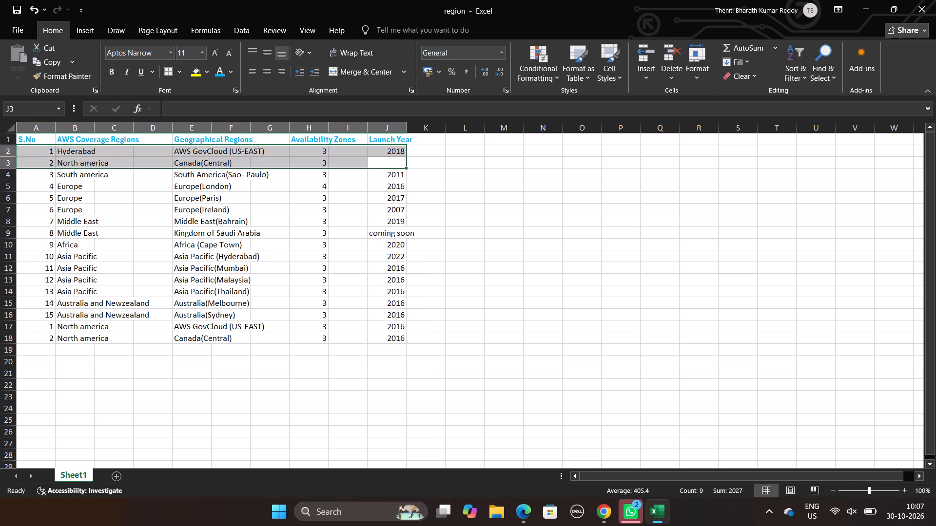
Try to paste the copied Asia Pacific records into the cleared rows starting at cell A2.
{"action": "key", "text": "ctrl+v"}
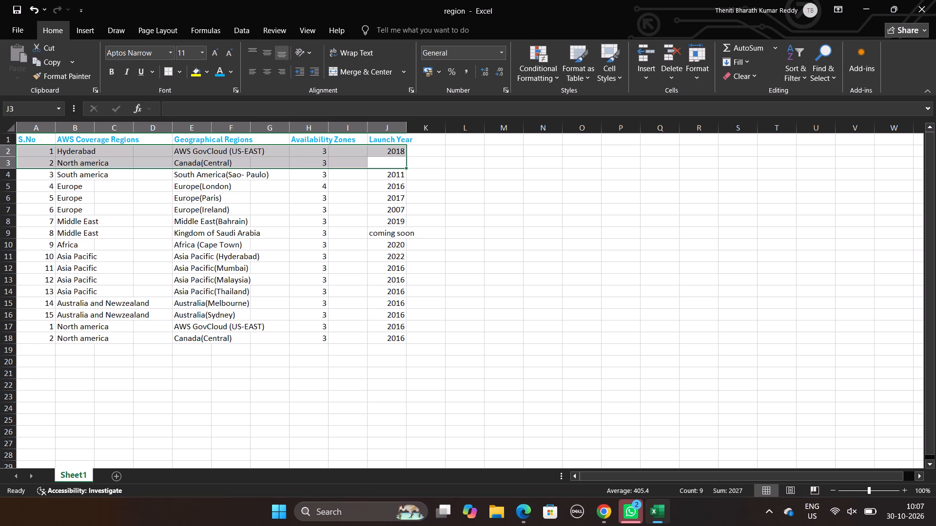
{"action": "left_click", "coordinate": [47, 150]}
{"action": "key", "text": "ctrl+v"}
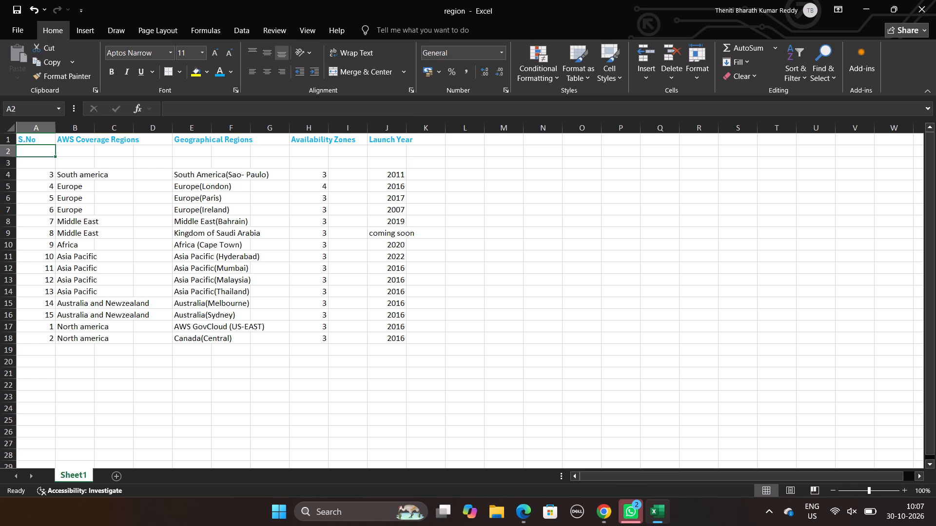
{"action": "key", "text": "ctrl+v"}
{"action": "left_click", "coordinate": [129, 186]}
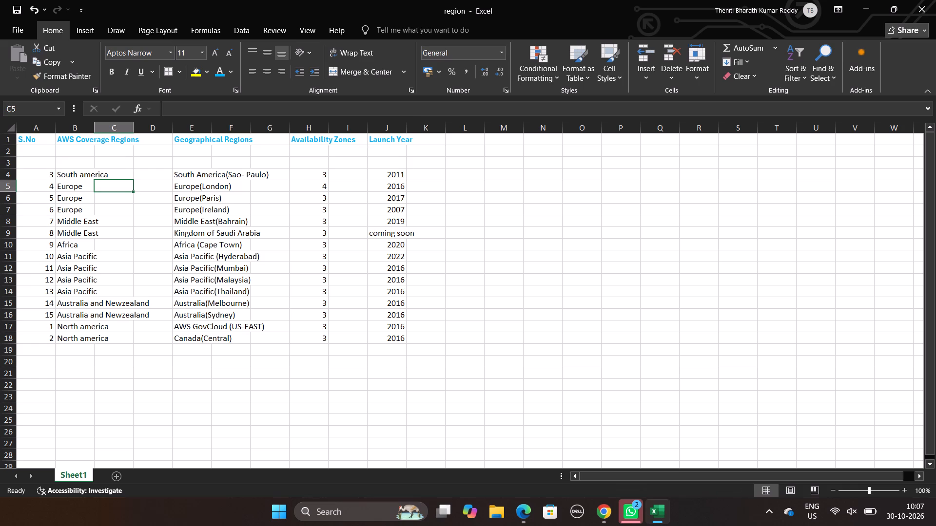
Copy the full Hyderabad and Mumbai records in A11:J12 and paste them at cell A2.
{"action": "left_click_drag", "start_coordinate": [405, 273], "coordinate": [332, 268]}
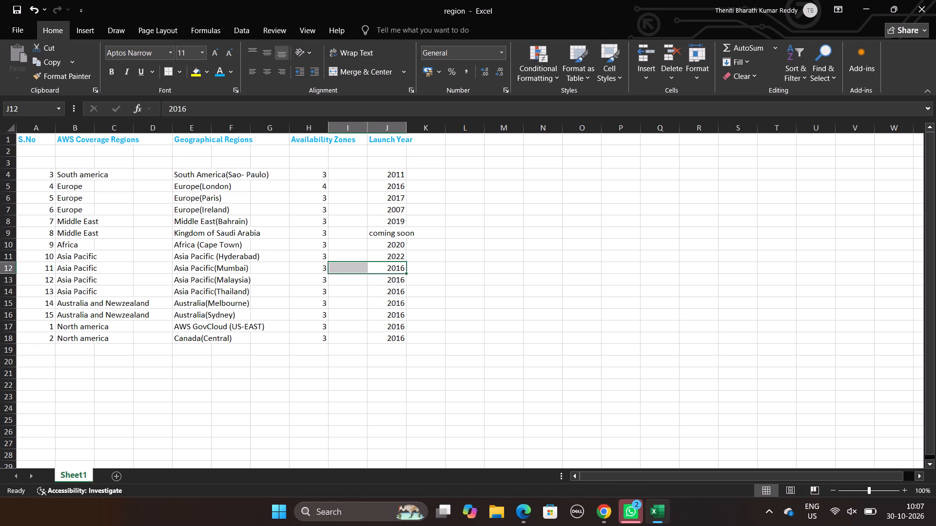
{"action": "left_click_drag", "start_coordinate": [332, 268], "coordinate": [0, 253]}
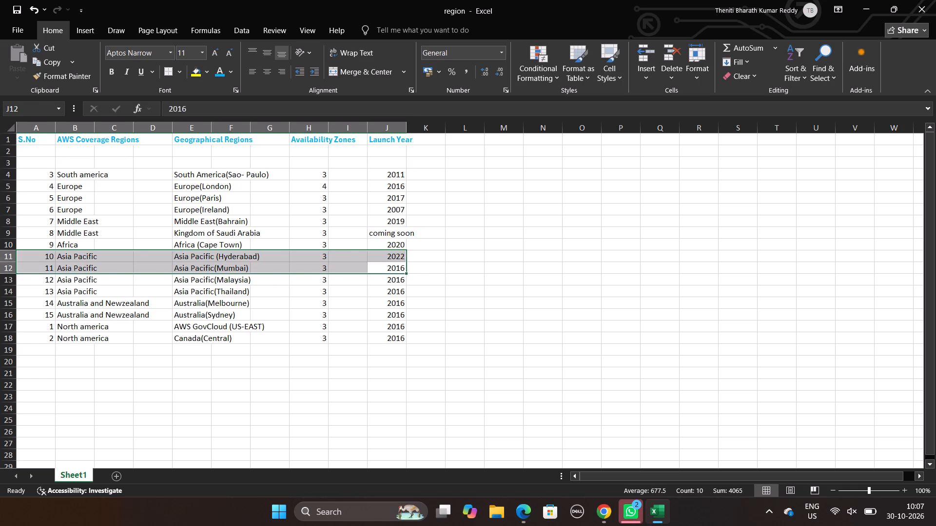
{"action": "key", "text": "ctrl+c"}
{"action": "left_click", "coordinate": [48, 150]}
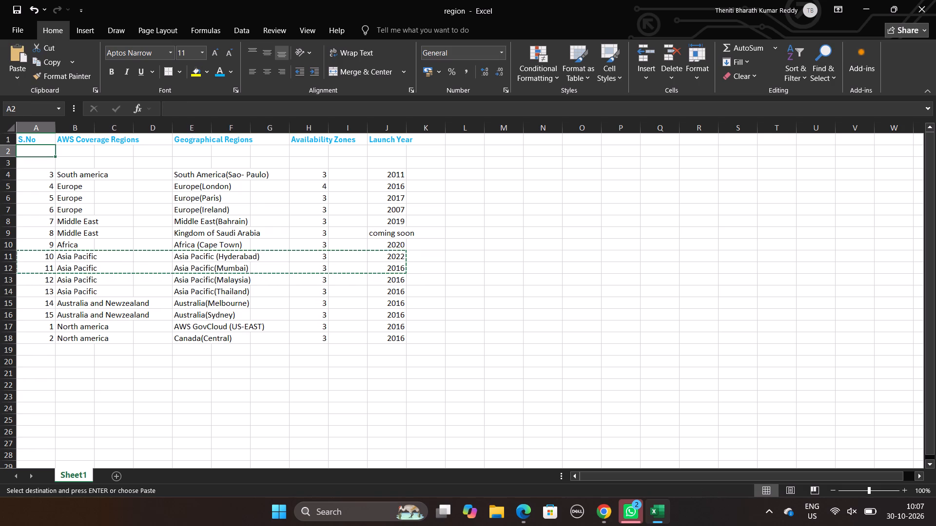
{"action": "key", "text": "ctrl+v"}
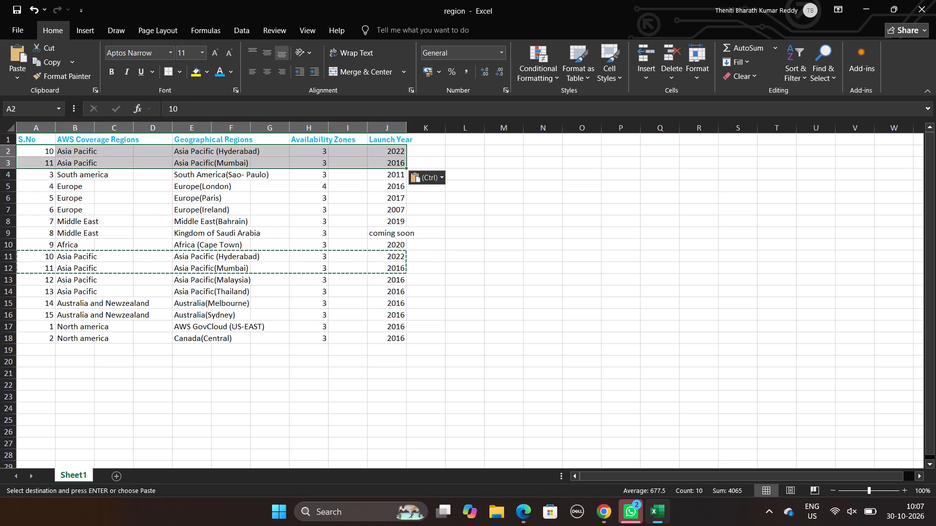
Set the serial number of the Hyderabad record in cell A2 to 1.
{"action": "left_click", "coordinate": [55, 151]}
{"action": "left_click", "coordinate": [53, 151]}
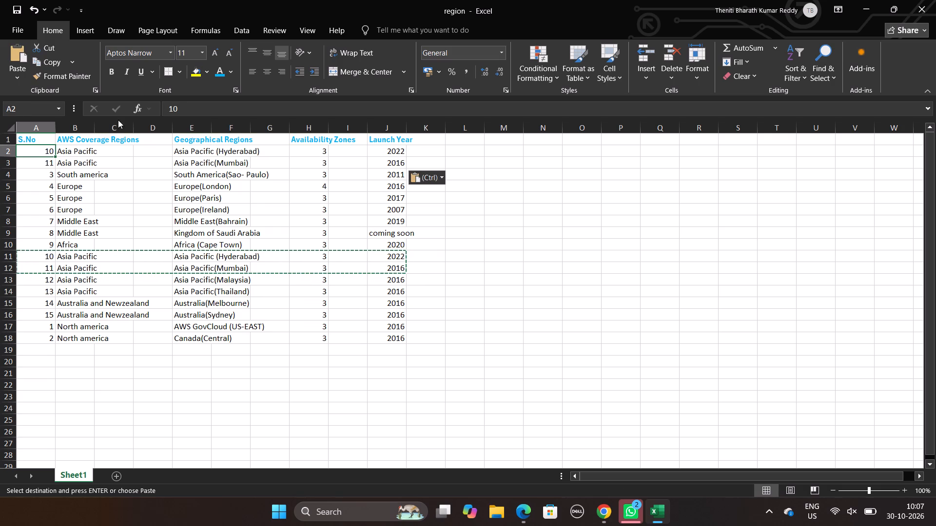
{"action": "left_click", "coordinate": [190, 105]}
{"action": "key", "text": "BackSpace"}
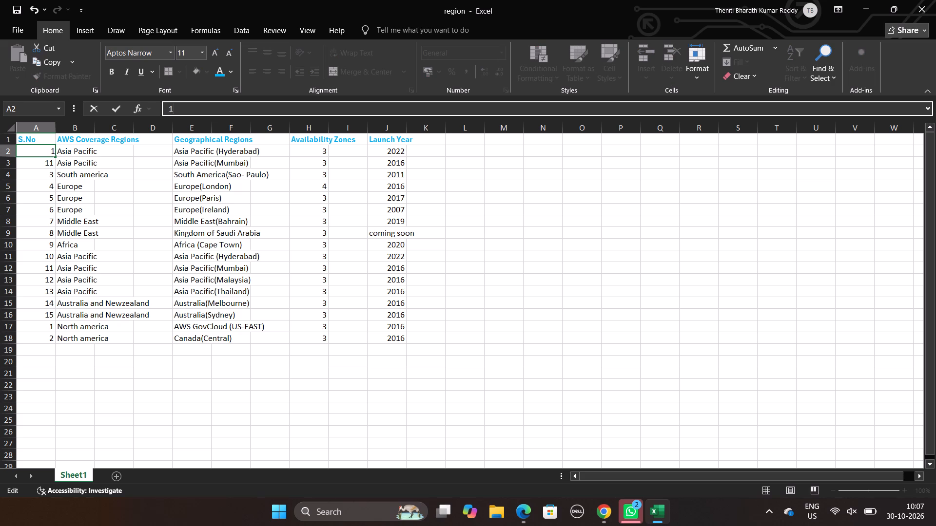
Set the serial number of the Mumbai record in cell A3 to 2.
{"action": "left_click", "coordinate": [53, 162]}
{"action": "left_click", "coordinate": [193, 106]}
{"action": "key", "text": "BackSpace"}
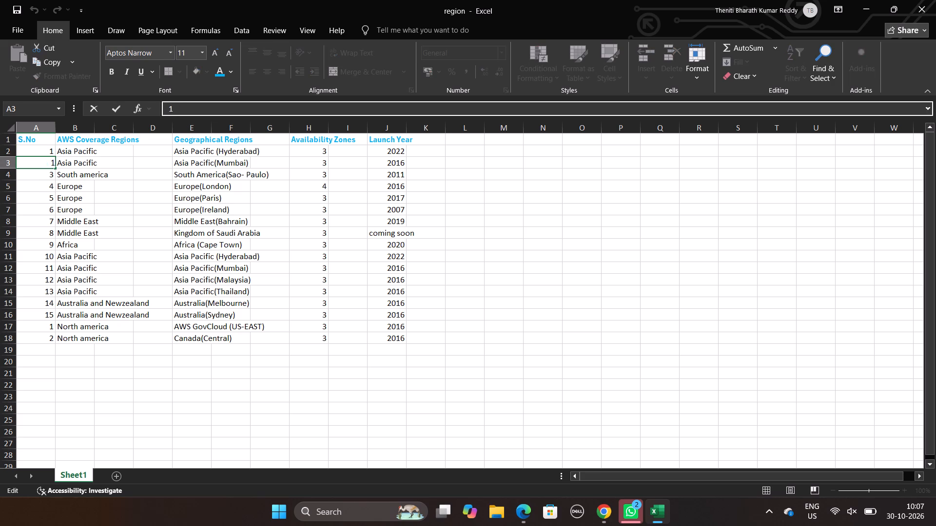
{"action": "key", "text": "2"}
{"action": "left_click", "coordinate": [171, 104]}
{"action": "key", "text": "Right"}
{"action": "key", "text": "Right"}
{"action": "key", "text": "BackSpace"}
{"action": "key", "text": "BackSpace"}
{"action": "key", "text": "2"}
{"action": "left_click", "coordinate": [55, 327]}
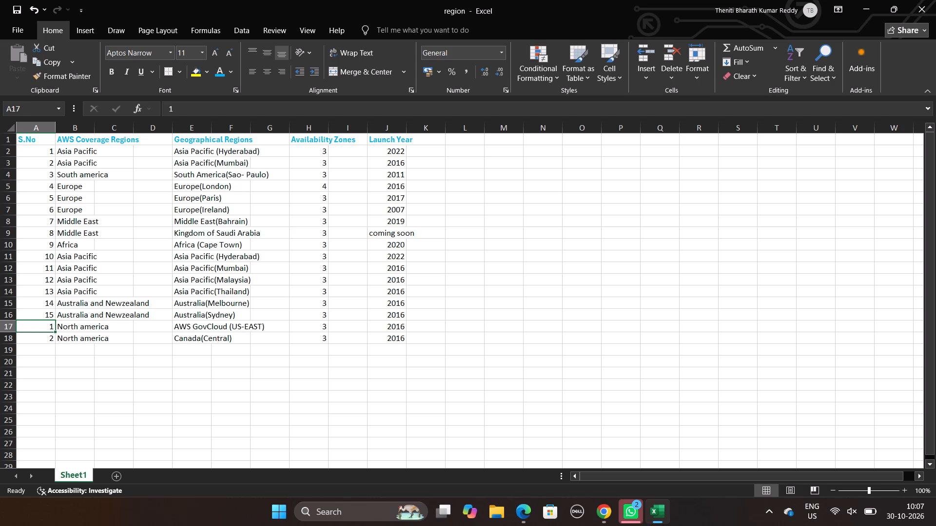
Clear the contents of the original Hyderabad and Mumbai records in A11:J12.
{"action": "left_click_drag", "start_coordinate": [405, 272], "coordinate": [51, 260]}
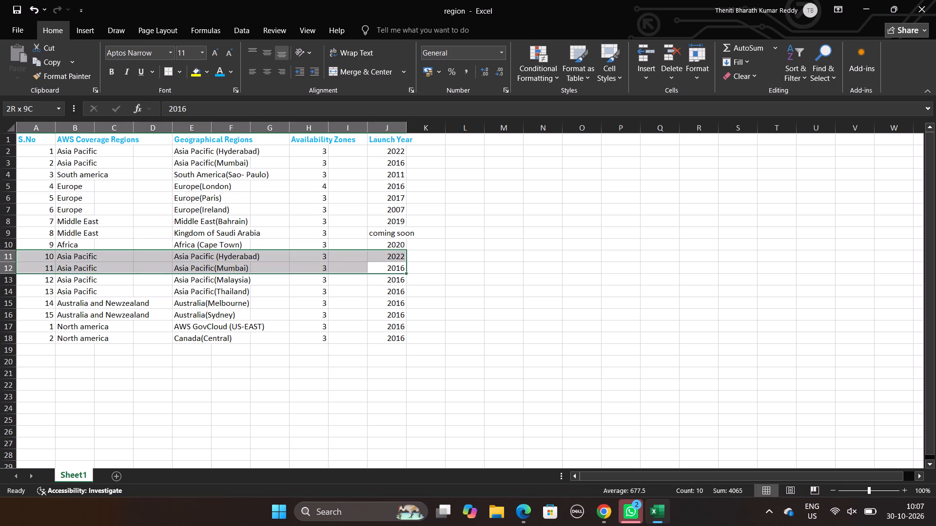
{"action": "left_click_drag", "start_coordinate": [51, 260], "coordinate": [47, 260]}
{"action": "key", "text": "Delete"}
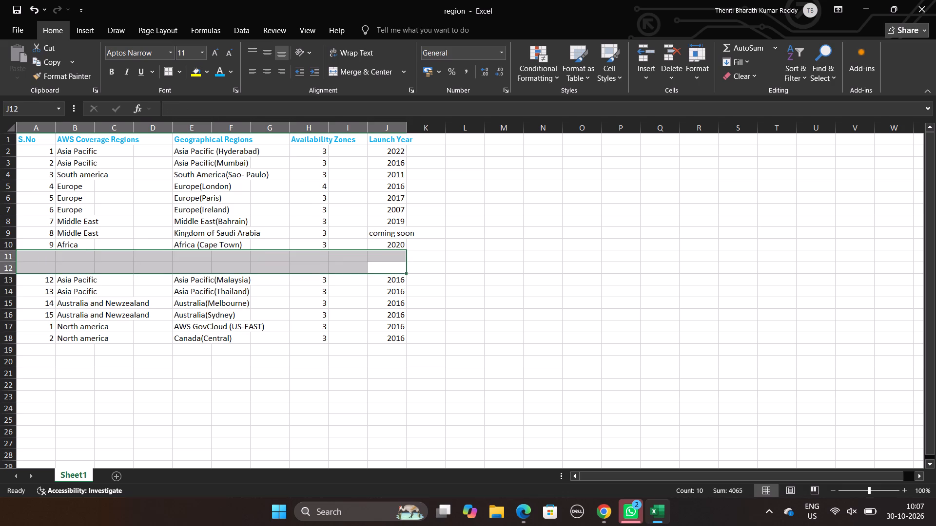
Copy the two North America records in A17:J18 and paste them into the empty rows starting at cell A11.
{"action": "left_click_drag", "start_coordinate": [406, 342], "coordinate": [45, 329]}
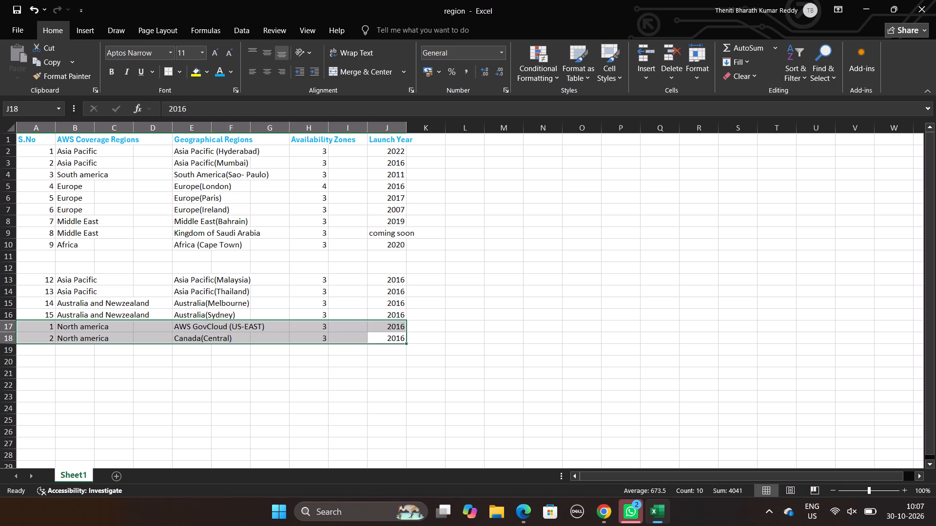
{"action": "key", "text": "ctrl+x"}
{"action": "key", "text": "ctrl+c"}
{"action": "key", "text": "ctrl+c"}
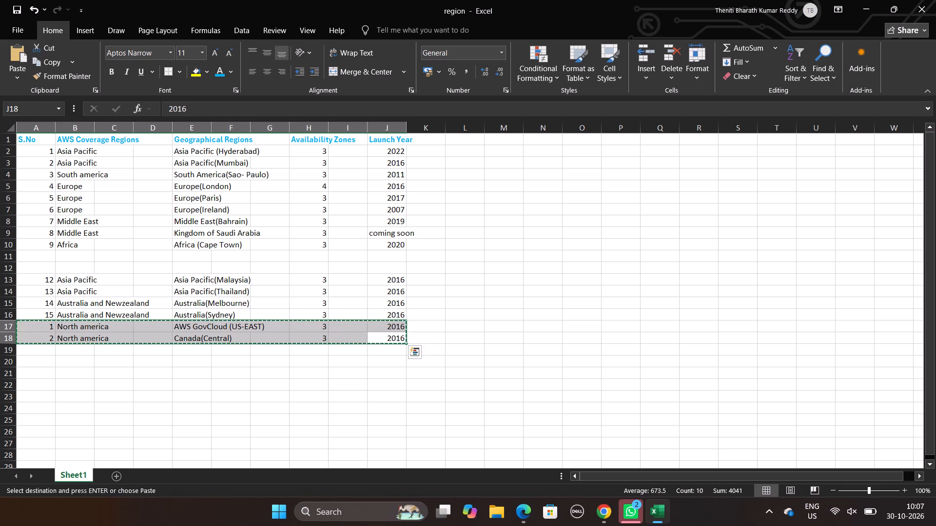
{"action": "left_click", "coordinate": [38, 254]}
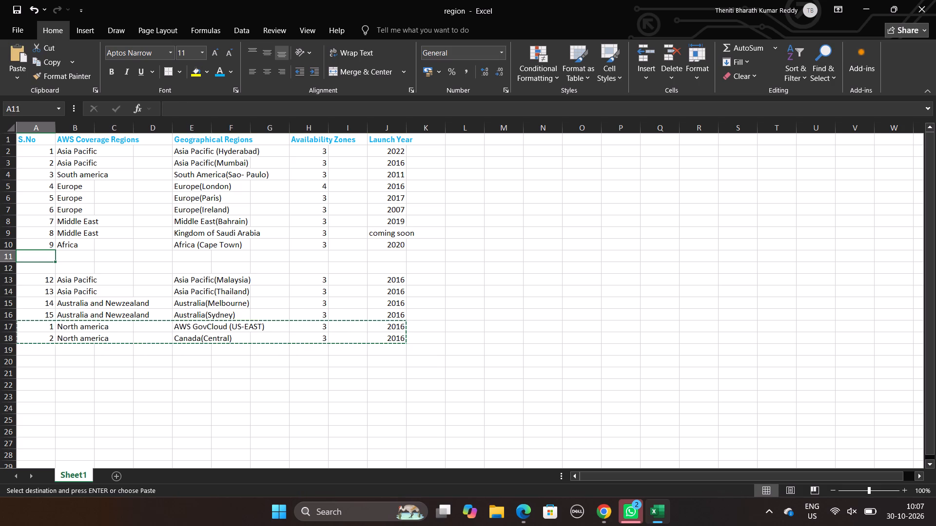
{"action": "key", "text": "ctrl+v"}
Renumber the pasted North America records, setting cell A11 to 10 and cell A12 to 11.
{"action": "left_click", "coordinate": [53, 259]}
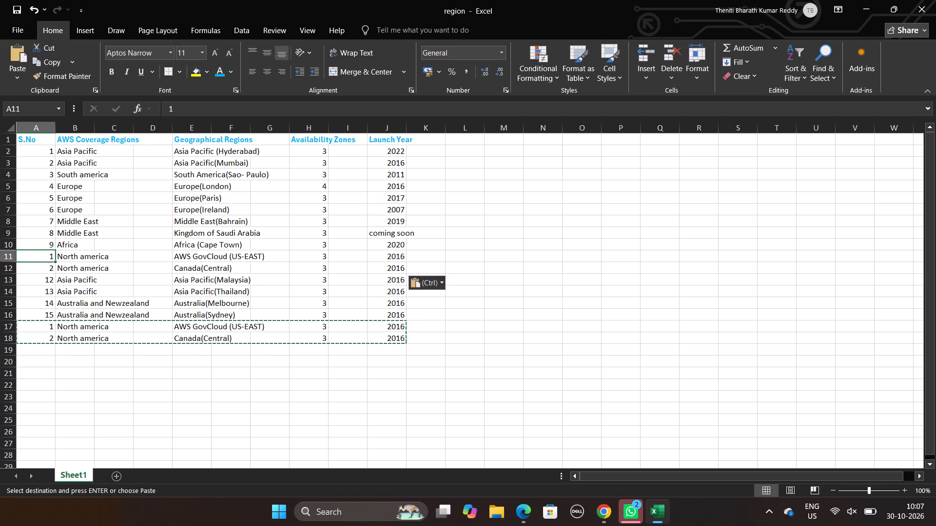
{"action": "left_click", "coordinate": [197, 107]}
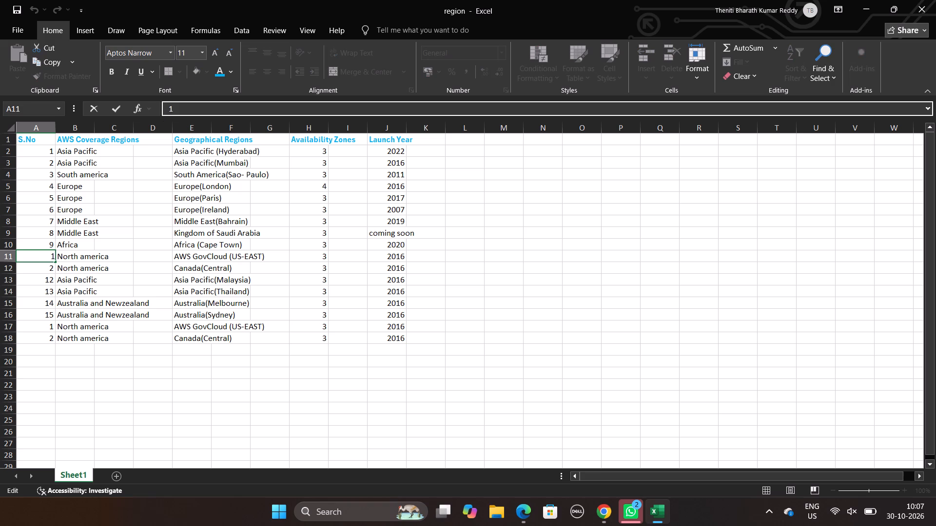
{"action": "key", "text": "0"}
{"action": "left_click", "coordinate": [40, 270]}
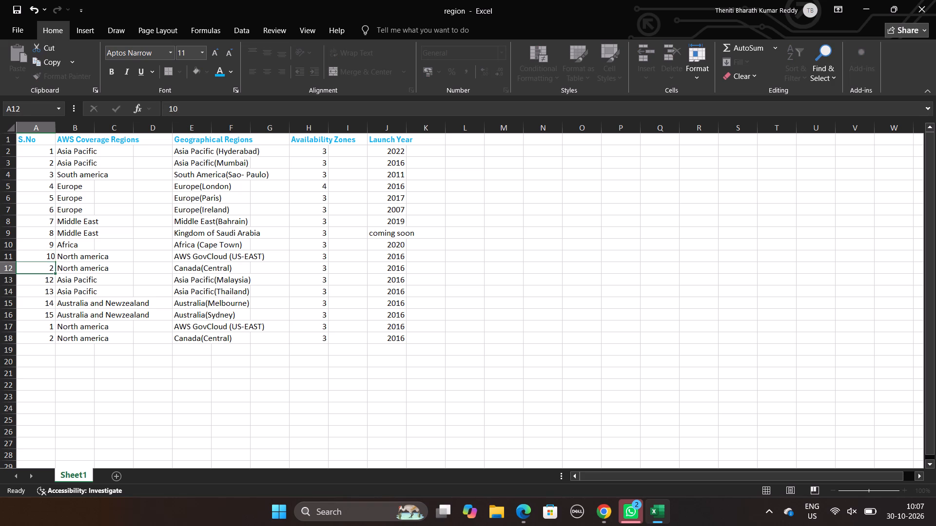
{"action": "left_click", "coordinate": [215, 108]}
{"action": "key", "text": "BackSpace"}
{"action": "key", "text": "BackSpace"}
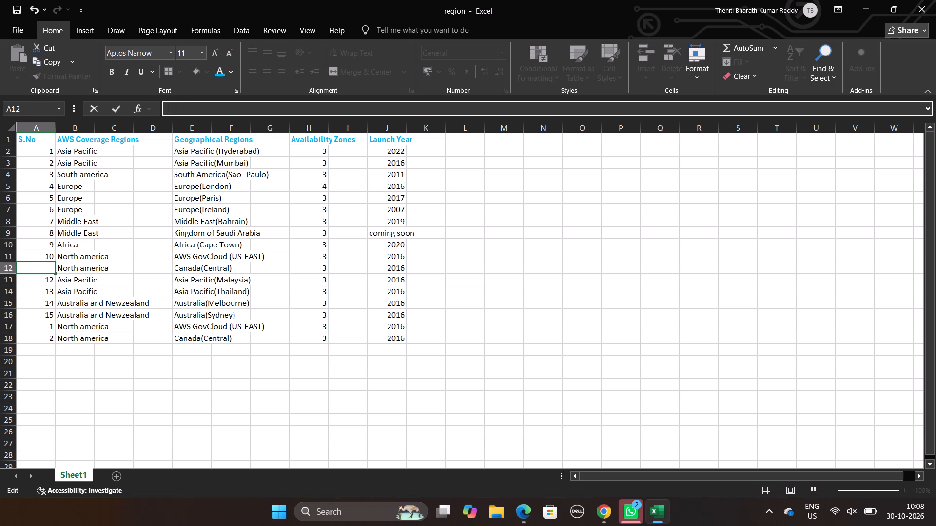
{"action": "type", "text": "11"}
Clear the duplicate North America records in rows 17 and 18 below the table.
{"action": "left_click_drag", "start_coordinate": [404, 341], "coordinate": [46, 333]}
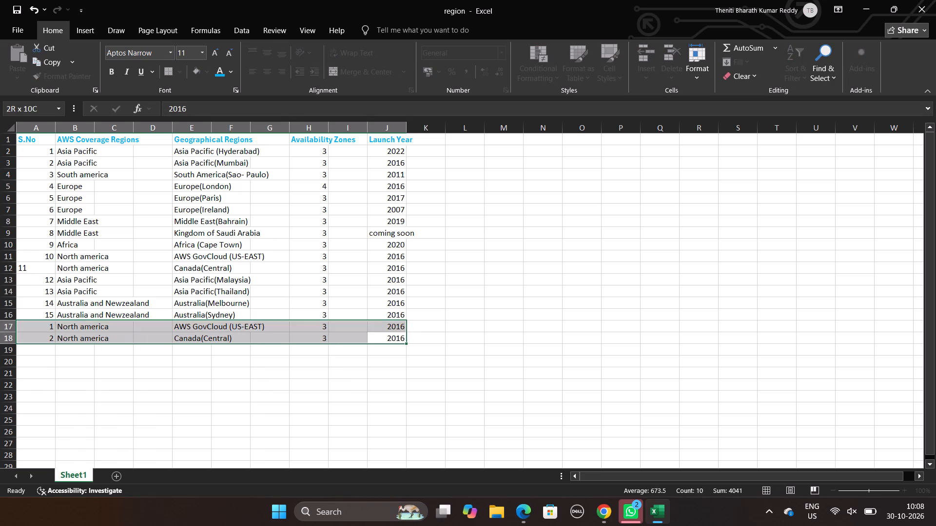
{"action": "left_click_drag", "start_coordinate": [46, 333], "coordinate": [36, 334]}
{"action": "key", "text": "BackSpace"}
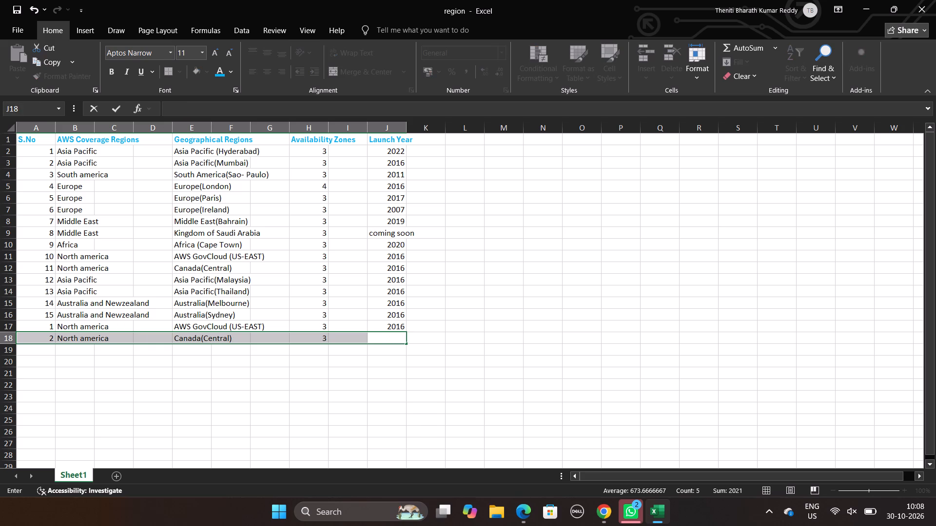
{"action": "key", "text": "Delete"}
{"action": "key", "text": "Delete"}
{"action": "left_click_drag", "start_coordinate": [413, 341], "coordinate": [118, 319]}
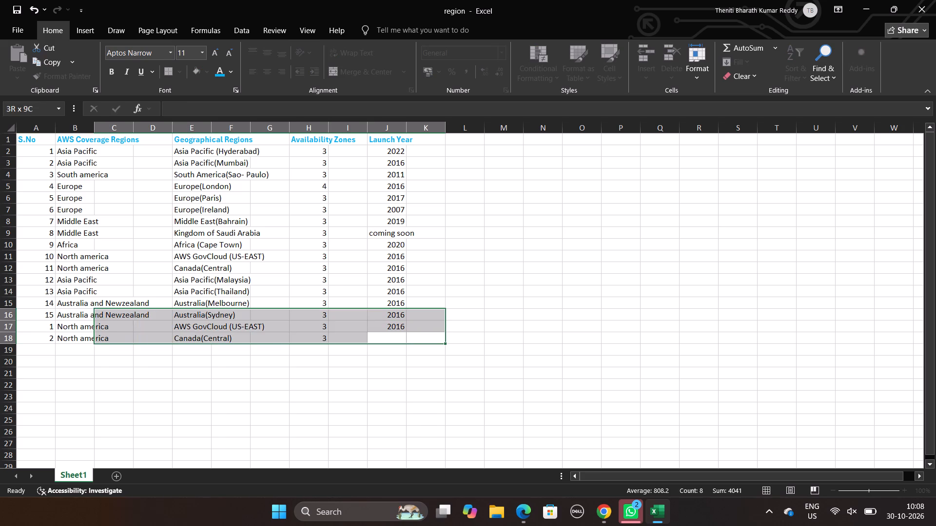
{"action": "left_click_drag", "start_coordinate": [118, 319], "coordinate": [39, 329]}
{"action": "key", "text": "Delete"}
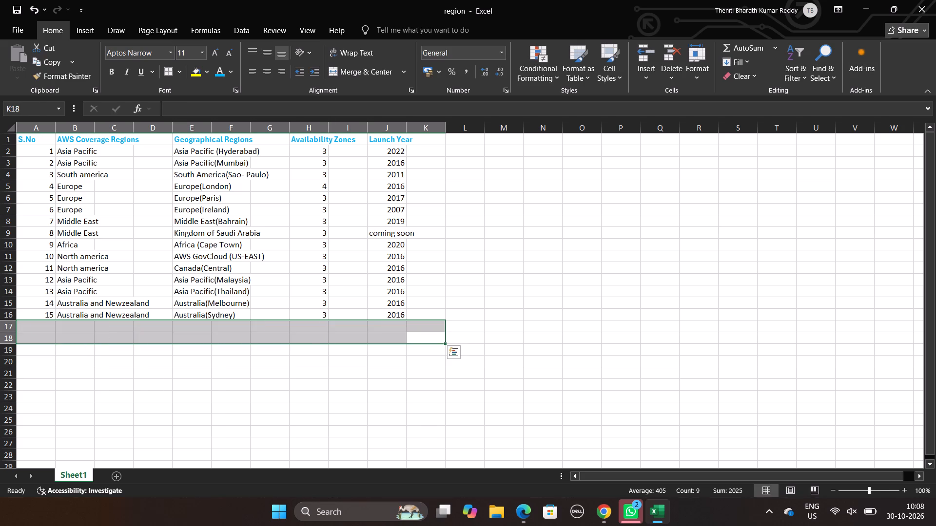
Set the font colour of the empty cell M17 to black.
{"action": "left_click", "coordinate": [522, 326]}
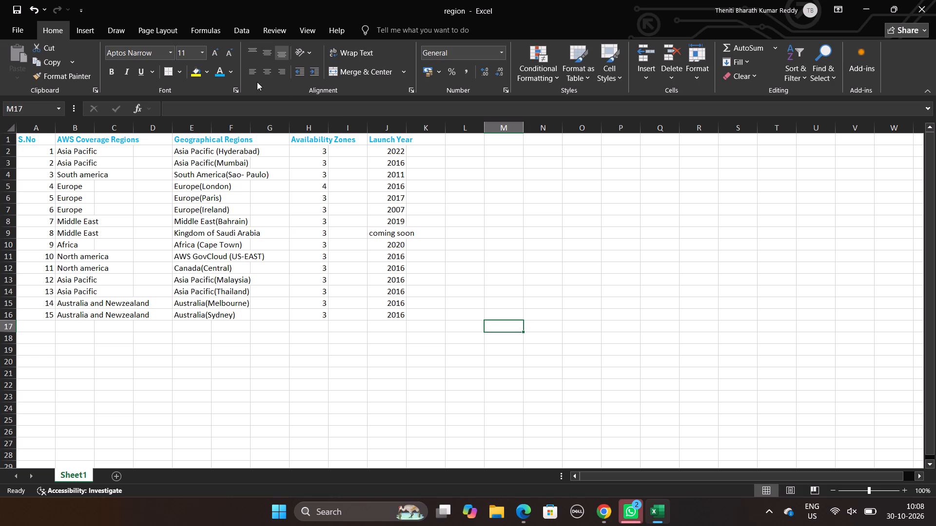
{"action": "left_click", "coordinate": [231, 74]}
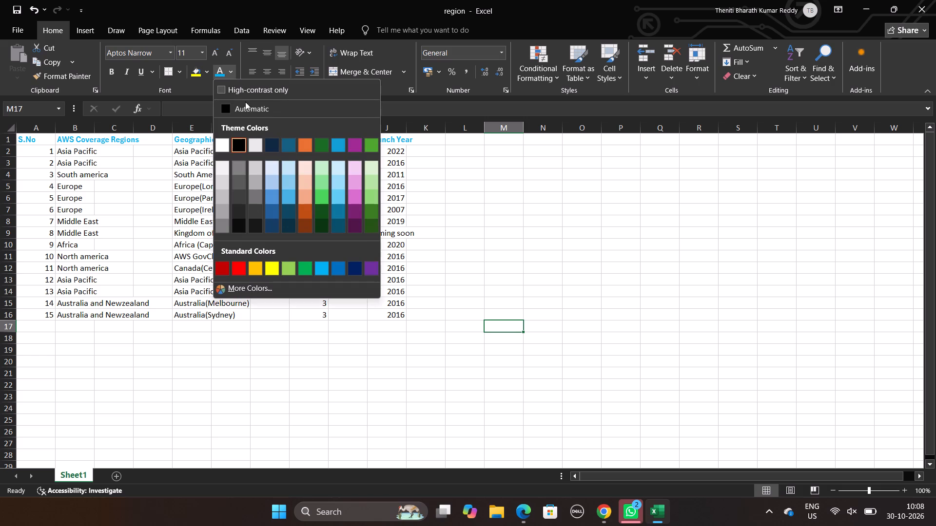
{"action": "left_click", "coordinate": [240, 145]}
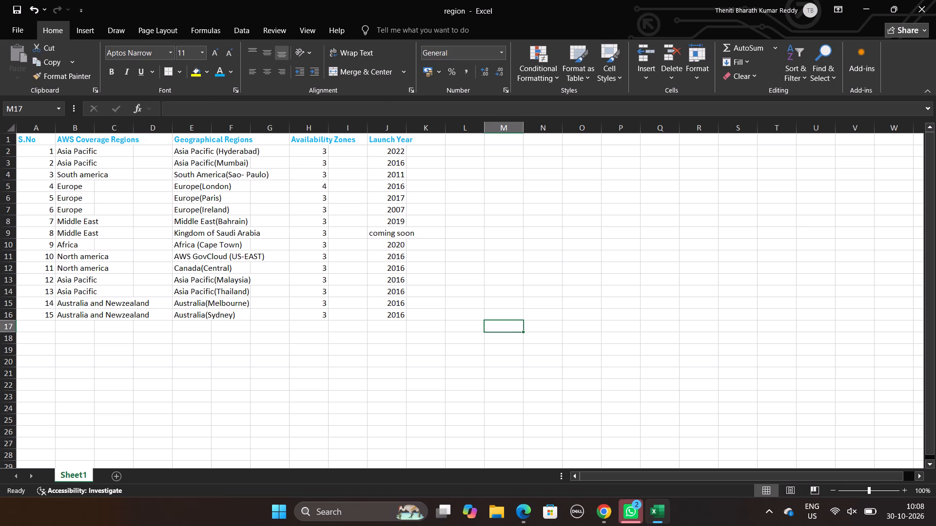
{"action": "left_click", "coordinate": [215, 72]}
{"action": "left_click", "coordinate": [403, 139]}
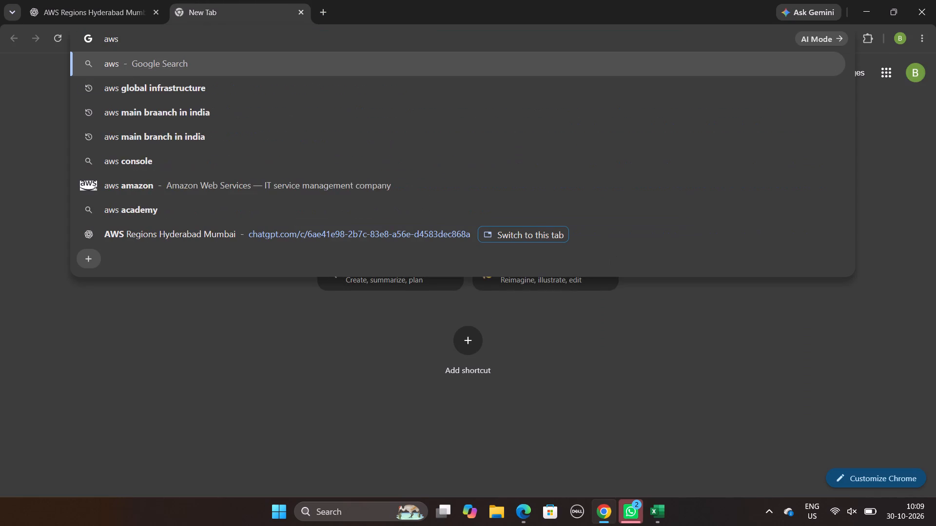
{"action": "type", "text": "go"}
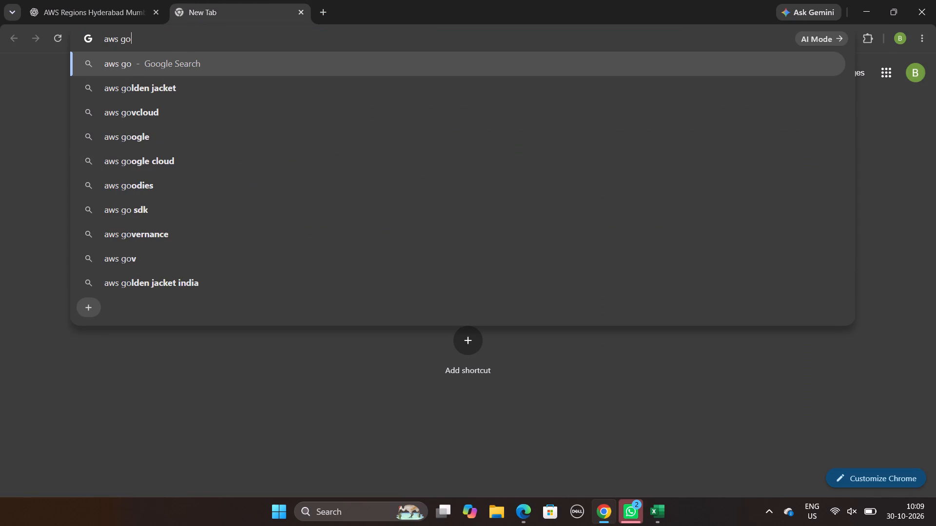
{"action": "key", "text": "BackSpace"}
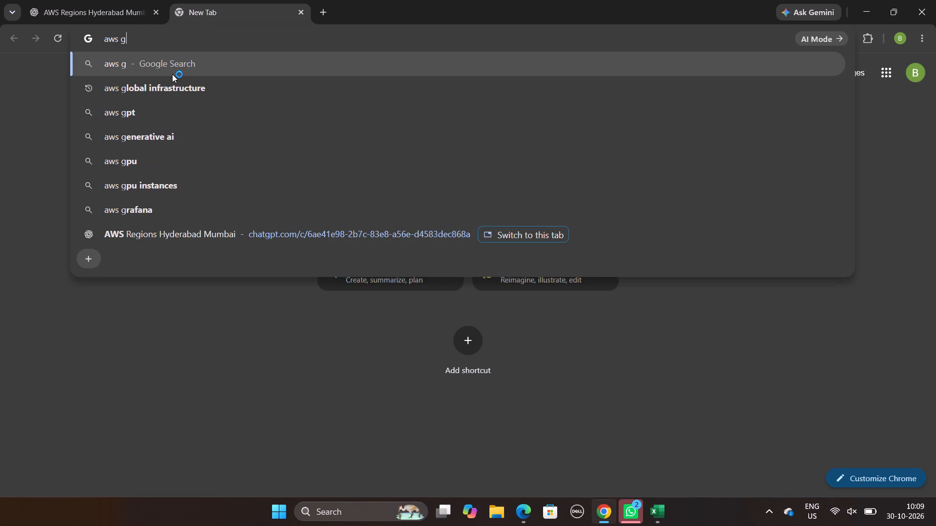
{"action": "left_click", "coordinate": [183, 90]}
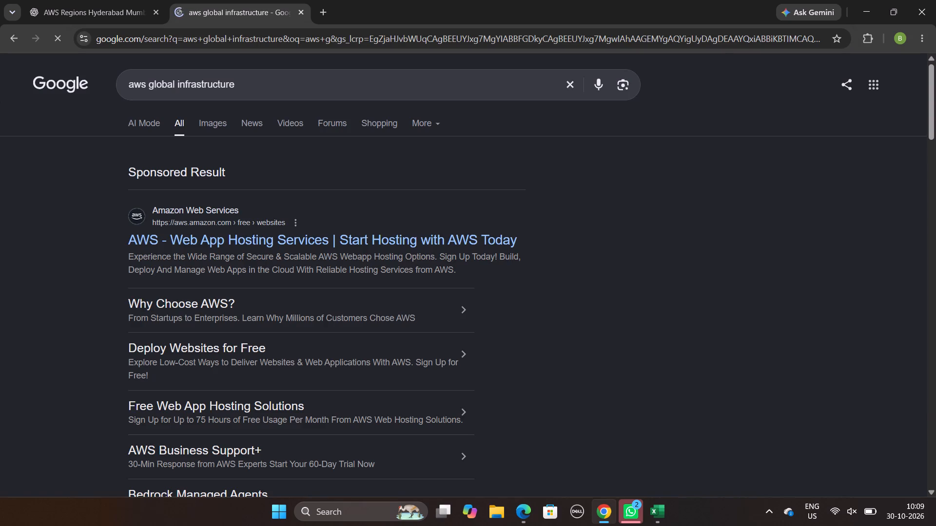
{"action": "scroll", "coordinate": [256, 304], "scroll_direction": "down", "scroll_amount": 2}
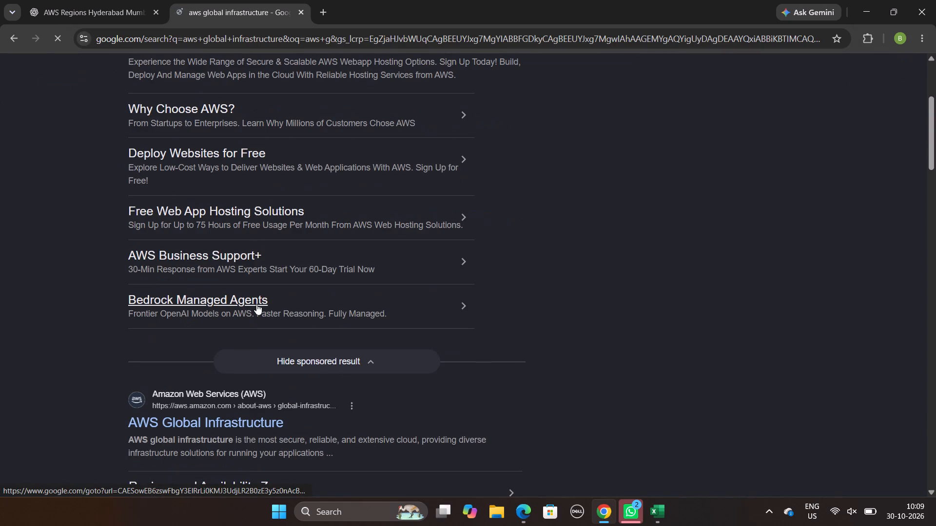
Open the AWS Global Infrastructure result from aws.amazon.com and skim the page's sections.
{"action": "left_click", "coordinate": [233, 429]}
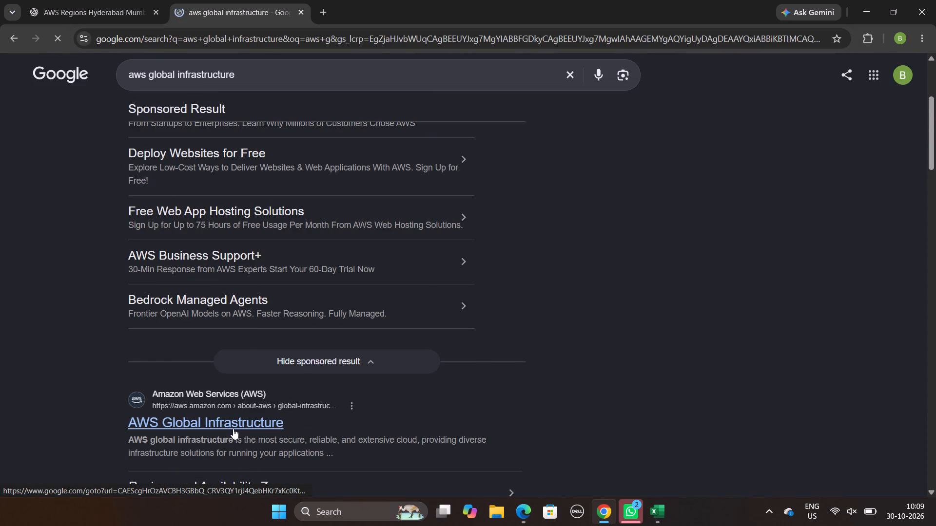
{"action": "left_click", "coordinate": [233, 420]}
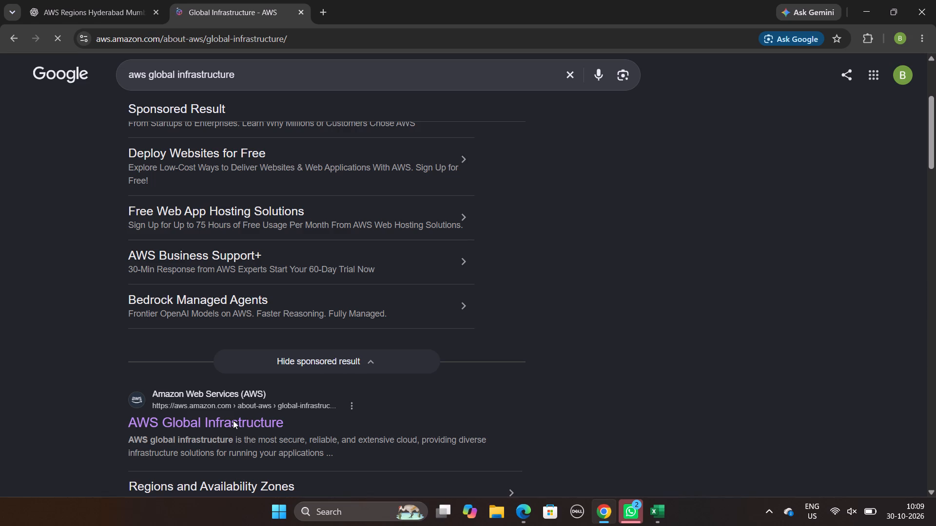
{"action": "scroll", "coordinate": [436, 371], "scroll_direction": "down", "scroll_amount": 5}
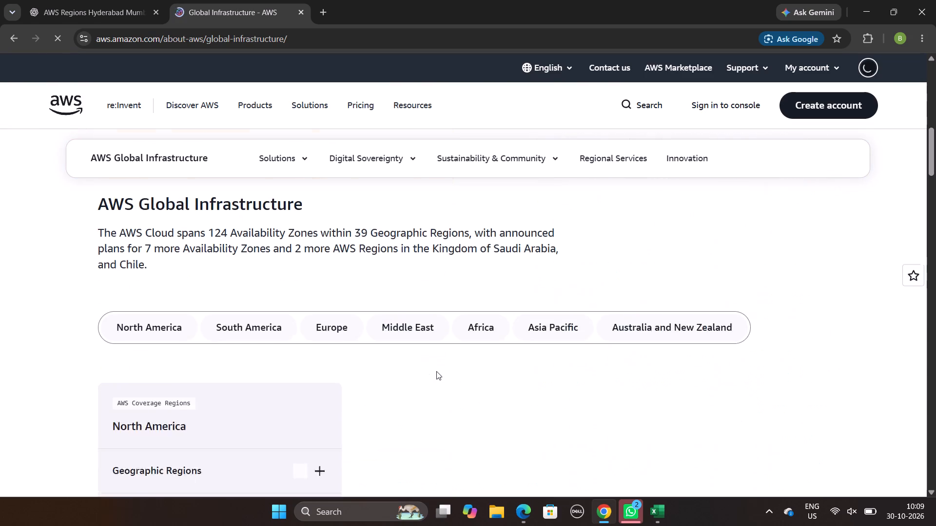
{"action": "scroll", "coordinate": [436, 371], "scroll_direction": "down", "scroll_amount": 11}
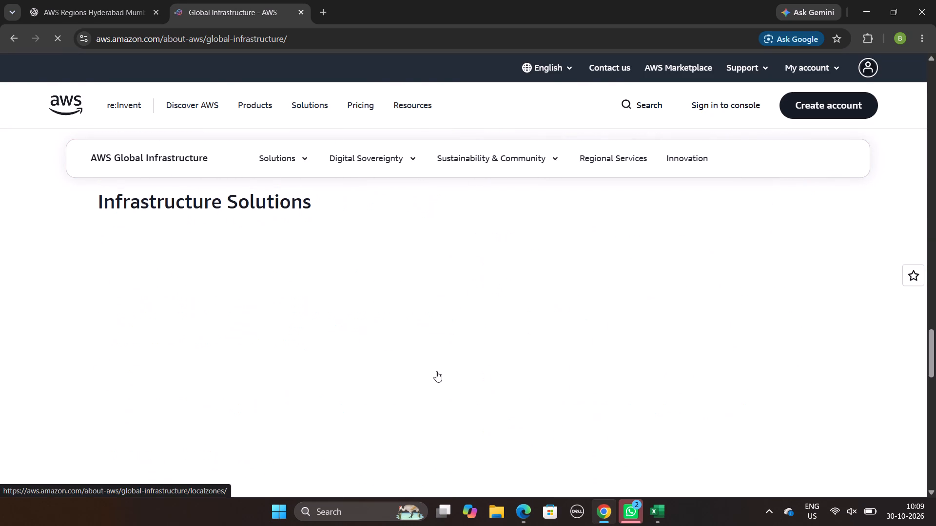
{"action": "scroll", "coordinate": [436, 371], "scroll_direction": "down", "scroll_amount": 1}
{"action": "scroll", "coordinate": [436, 371], "scroll_direction": "up", "scroll_amount": 8}
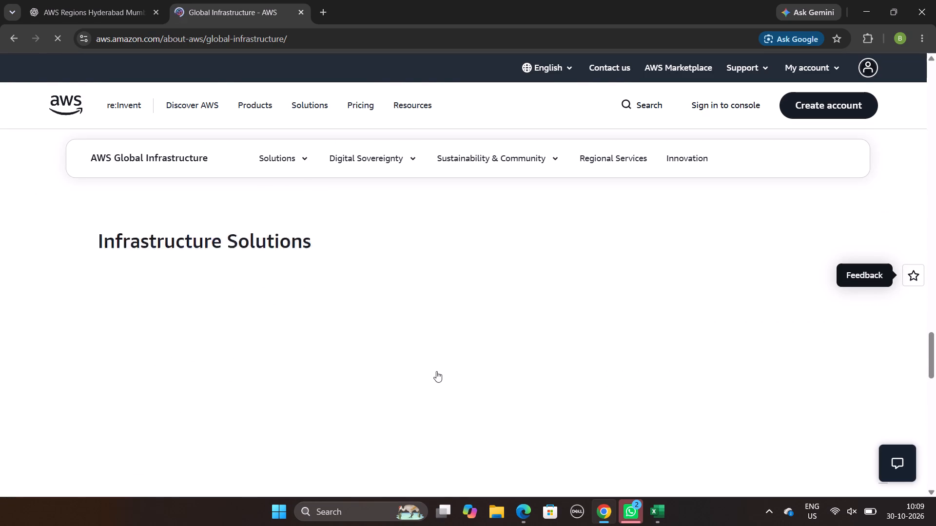
{"action": "scroll", "coordinate": [436, 371], "scroll_direction": "up", "scroll_amount": 5}
{"action": "scroll", "coordinate": [436, 371], "scroll_direction": "down", "scroll_amount": 6}
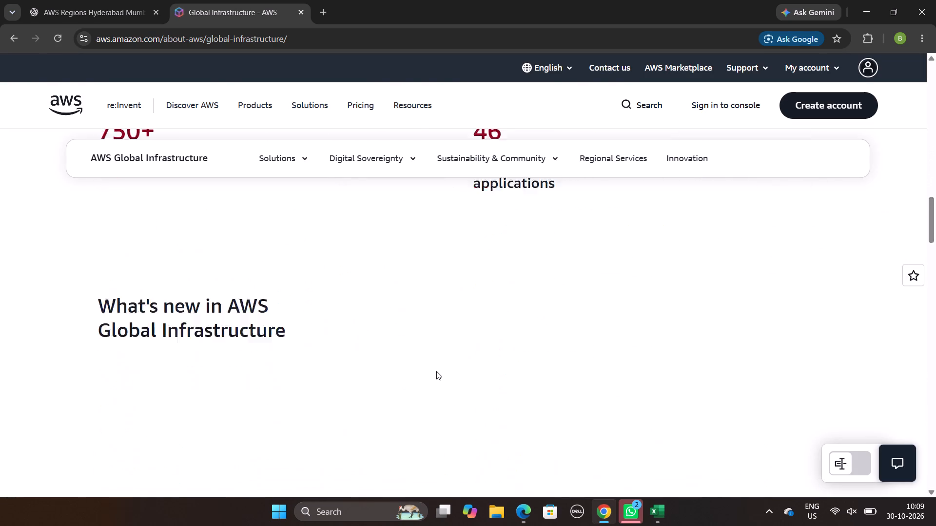
{"action": "scroll", "coordinate": [436, 371], "scroll_direction": "up", "scroll_amount": 2}
{"action": "scroll", "coordinate": [436, 371], "scroll_direction": "down", "scroll_amount": 3}
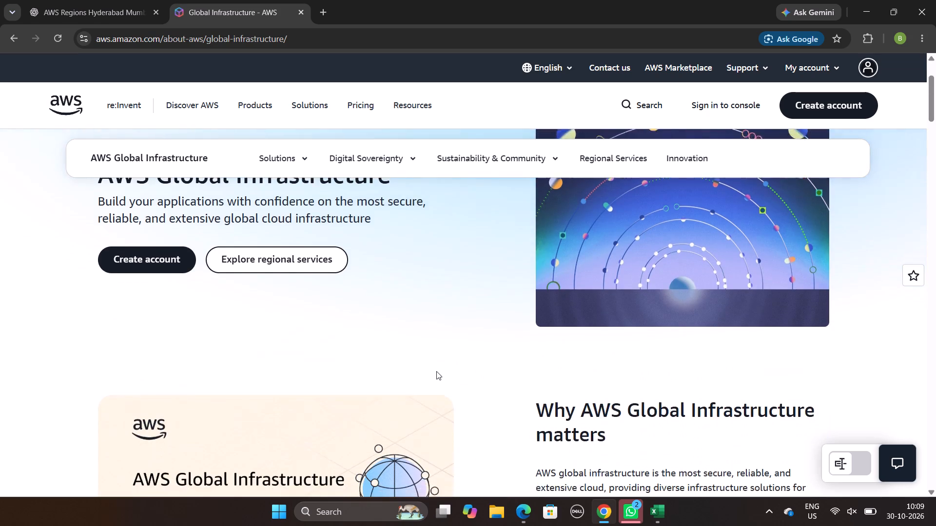
Examine the list of North America geographic regions on the AWS Global Infrastructure page.
{"action": "scroll", "coordinate": [436, 371], "scroll_direction": "down", "scroll_amount": 6}
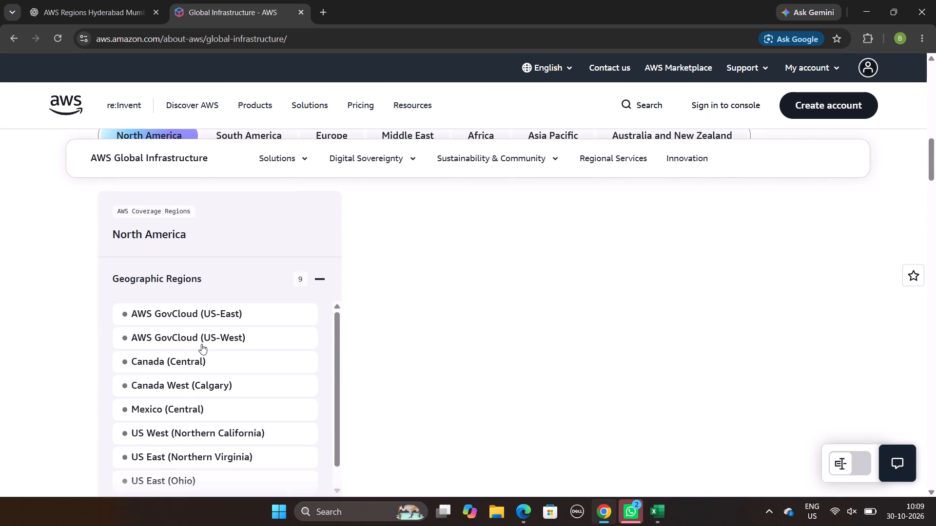
{"action": "scroll", "coordinate": [201, 344], "scroll_direction": "down", "scroll_amount": 2}
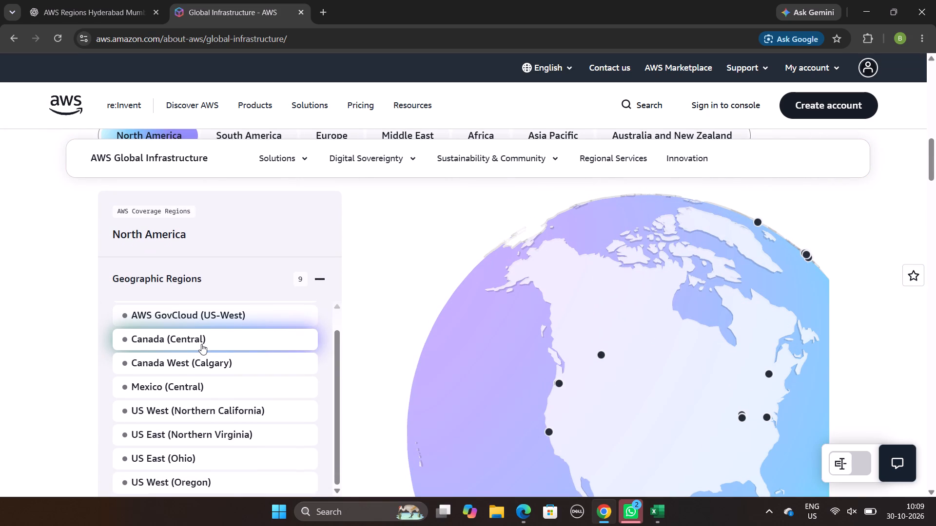
{"action": "scroll", "coordinate": [201, 344], "scroll_direction": "down", "scroll_amount": 2}
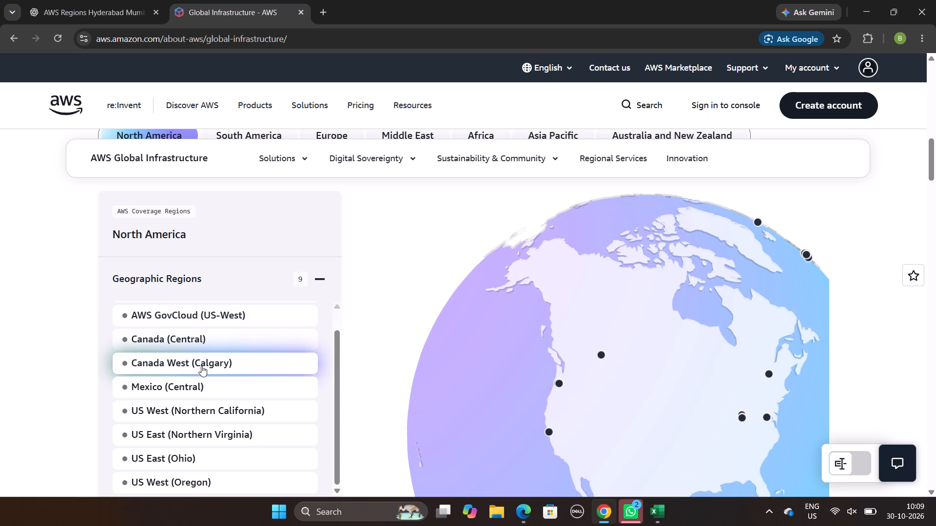
{"action": "scroll", "coordinate": [294, 163], "scroll_direction": "down", "scroll_amount": 1}
{"action": "scroll", "coordinate": [389, 265], "scroll_direction": "down", "scroll_amount": 1}
Show the South America coverage regions and view the details of Chile and São Paulo.
{"action": "scroll", "coordinate": [389, 265], "scroll_direction": "up", "scroll_amount": 2}
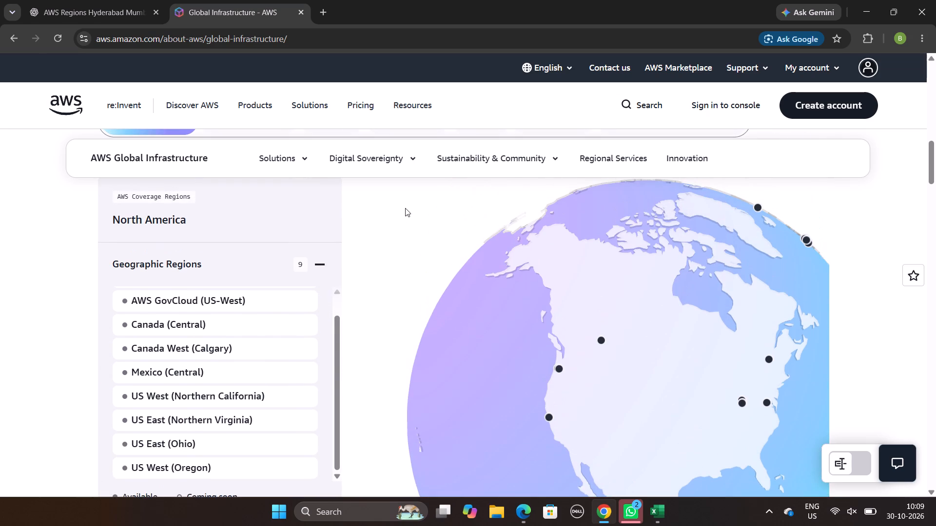
{"action": "scroll", "coordinate": [405, 208], "scroll_direction": "up", "scroll_amount": 2}
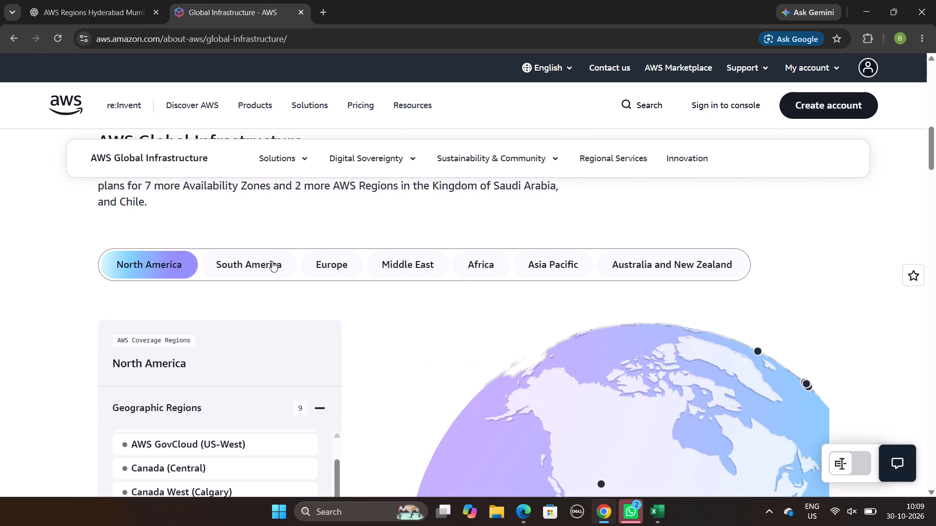
{"action": "left_click", "coordinate": [273, 263]}
{"action": "scroll", "coordinate": [321, 348], "scroll_direction": "down", "scroll_amount": 1}
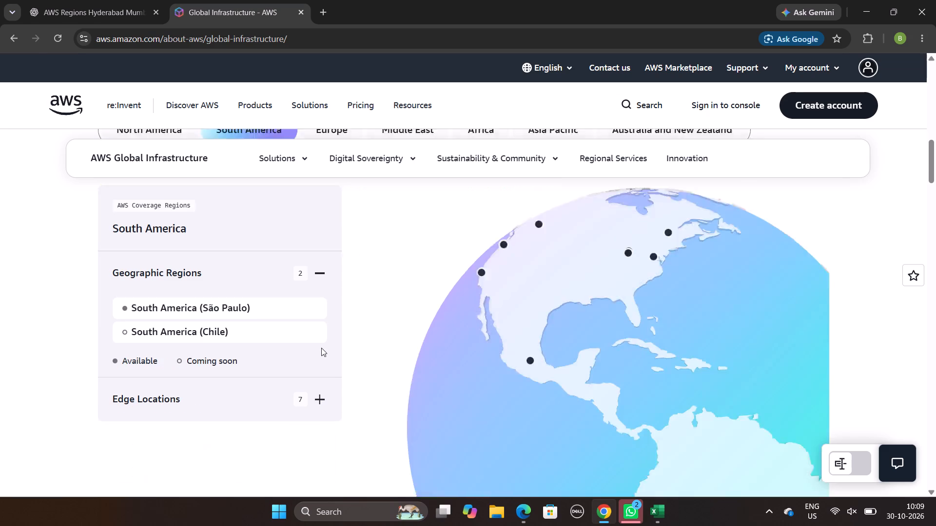
{"action": "scroll", "coordinate": [321, 348], "scroll_direction": "down", "scroll_amount": 1}
{"action": "left_click", "coordinate": [224, 304]}
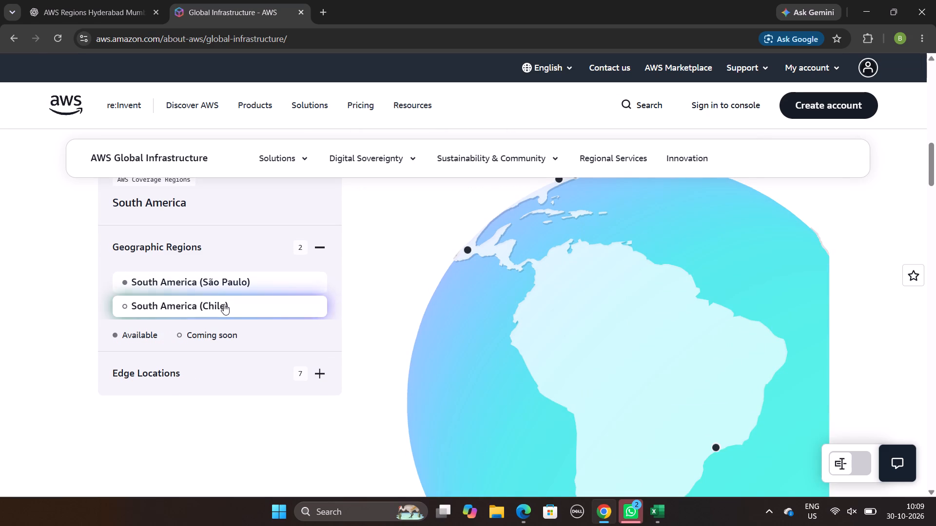
{"action": "left_click", "coordinate": [223, 283]}
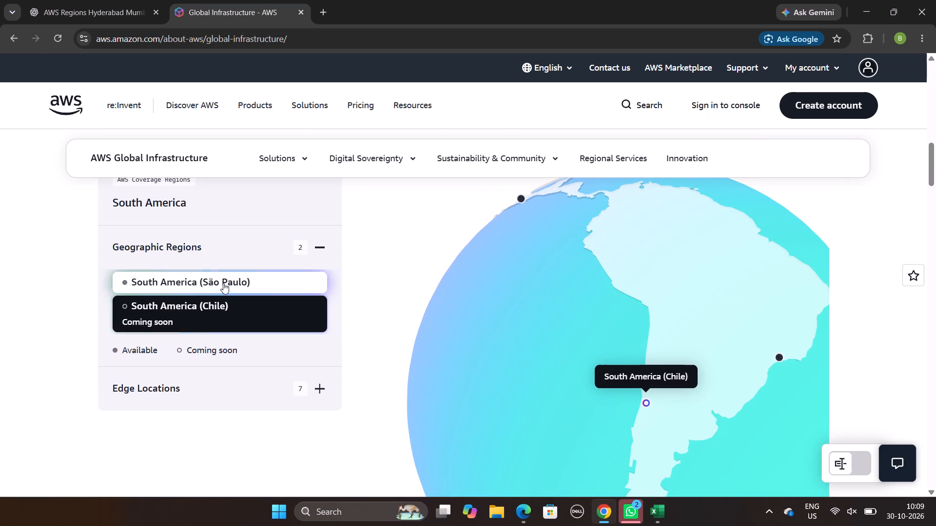
Show the Europe coverage regions, view the details of Europe (London) and look through the rest of the list.
{"action": "scroll", "coordinate": [223, 283], "scroll_direction": "up", "scroll_amount": 1}
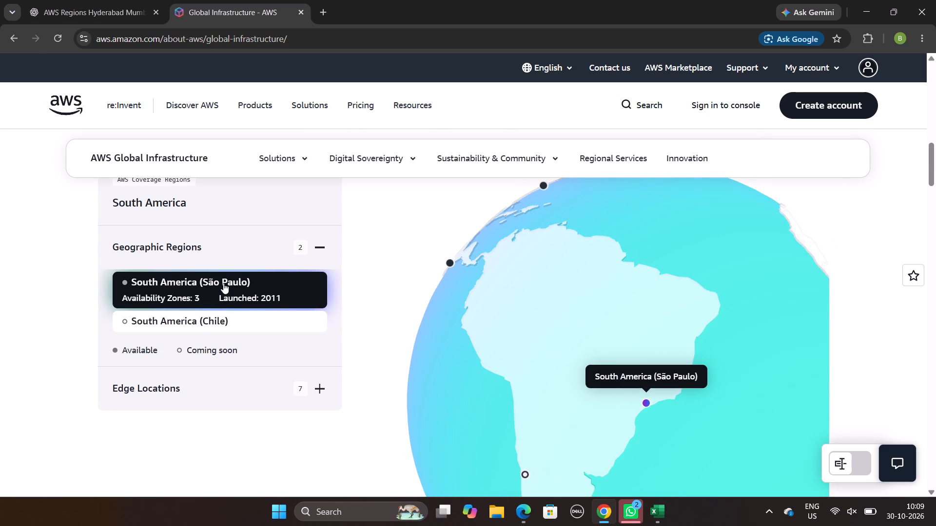
{"action": "scroll", "coordinate": [223, 283], "scroll_direction": "up", "scroll_amount": 1}
{"action": "scroll", "coordinate": [340, 195], "scroll_direction": "up", "scroll_amount": 3}
{"action": "scroll", "coordinate": [340, 195], "scroll_direction": "down", "scroll_amount": 1}
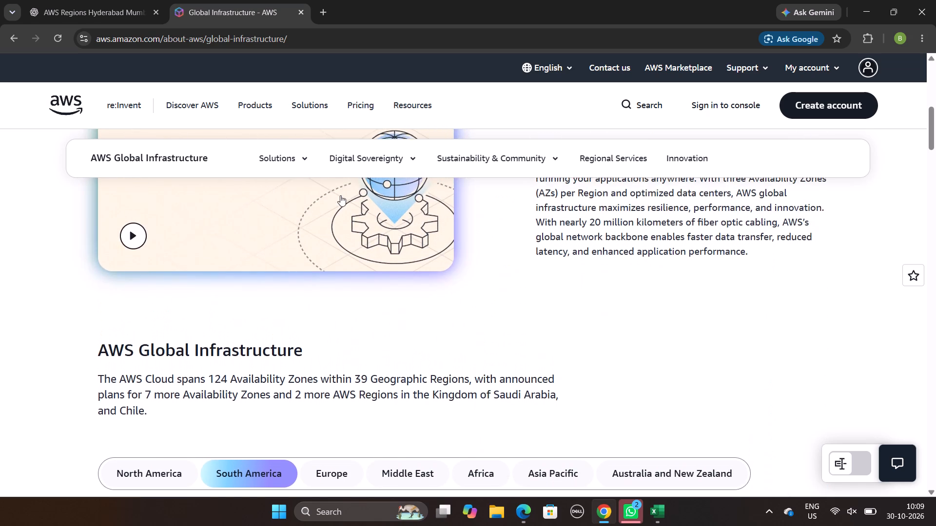
{"action": "scroll", "coordinate": [340, 195], "scroll_direction": "down", "scroll_amount": 1}
{"action": "scroll", "coordinate": [364, 281], "scroll_direction": "up", "scroll_amount": 3}
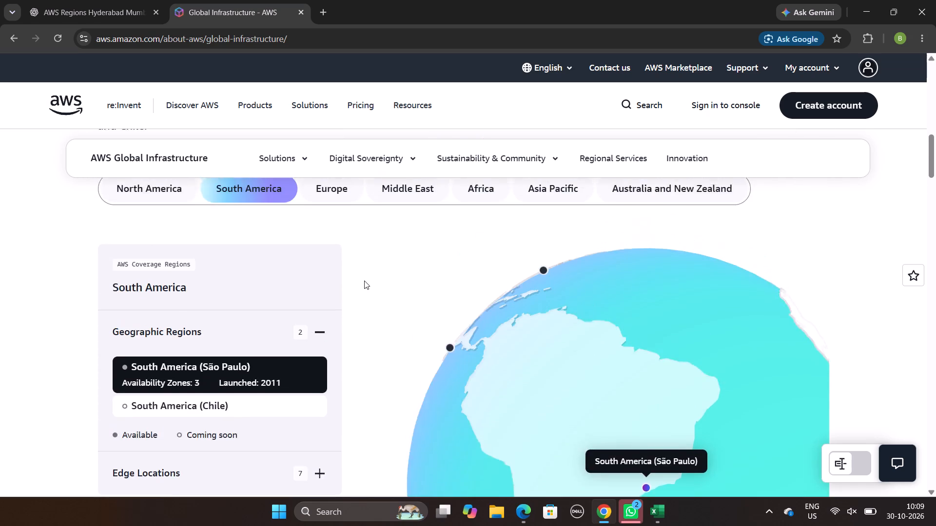
{"action": "scroll", "coordinate": [364, 281], "scroll_direction": "up", "scroll_amount": 1}
{"action": "left_click", "coordinate": [337, 332]}
{"action": "scroll", "coordinate": [337, 332], "scroll_direction": "down", "scroll_amount": 1}
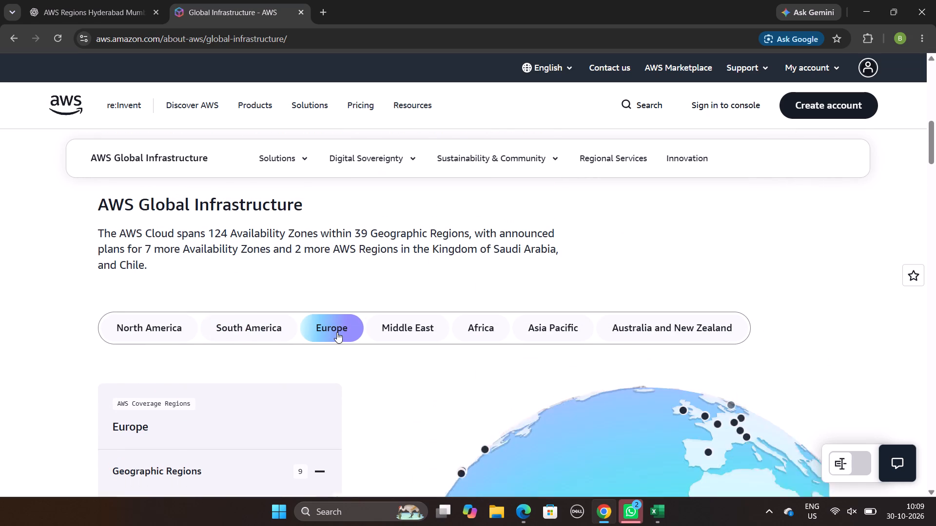
{"action": "scroll", "coordinate": [337, 332], "scroll_direction": "down", "scroll_amount": 2}
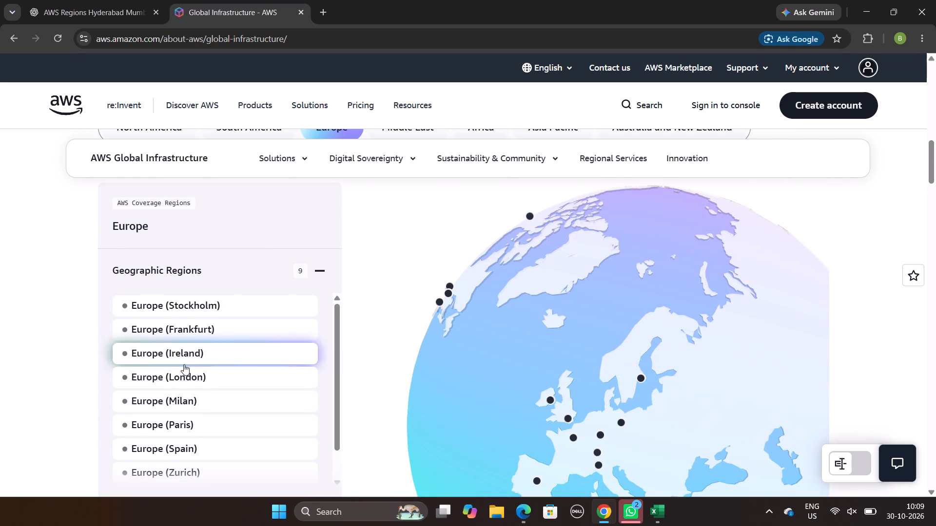
{"action": "left_click", "coordinate": [196, 376]}
{"action": "scroll", "coordinate": [196, 376], "scroll_direction": "down", "scroll_amount": 1}
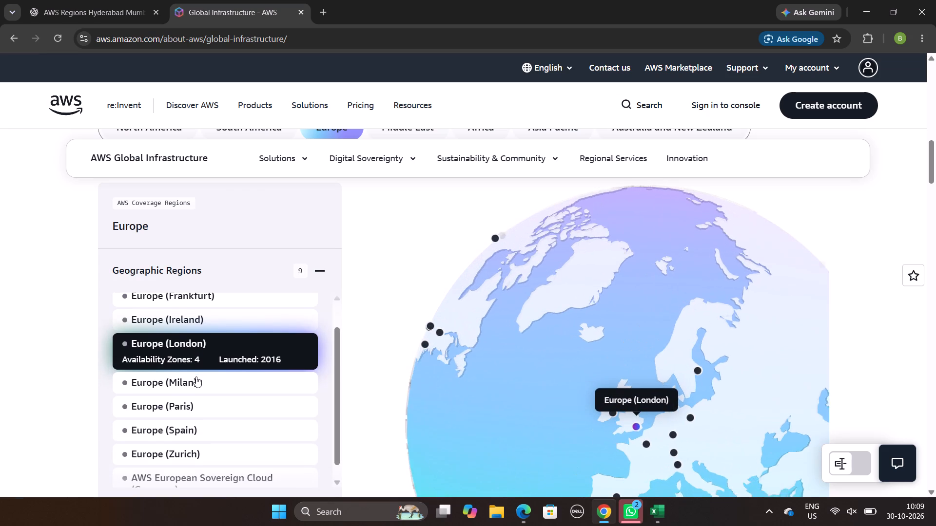
{"action": "scroll", "coordinate": [196, 376], "scroll_direction": "down", "scroll_amount": 1}
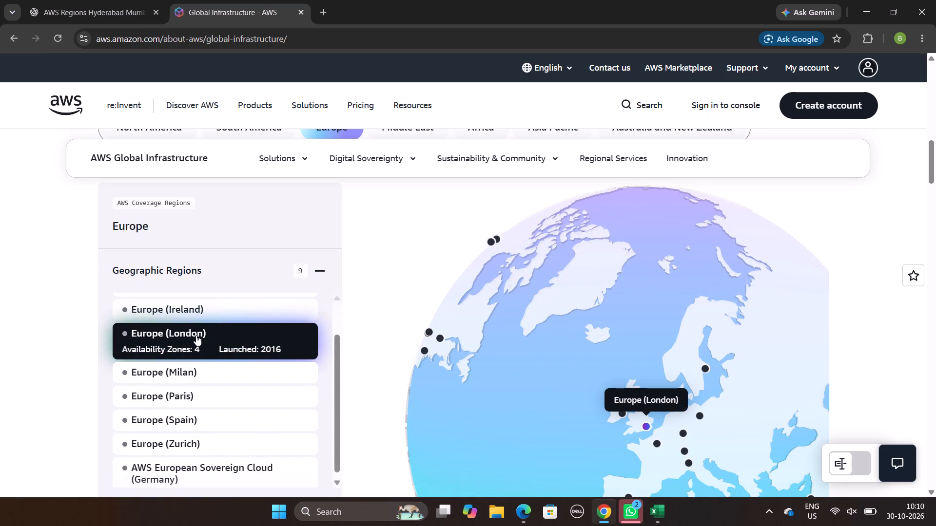
View the availability zone and launch details of the Europe (Stockholm) region.
{"action": "scroll", "coordinate": [196, 335], "scroll_direction": "up", "scroll_amount": 1}
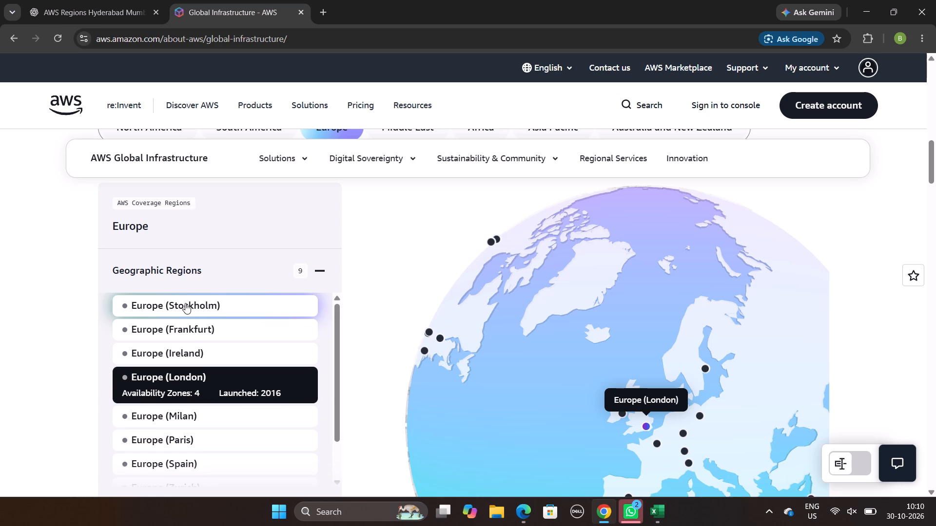
{"action": "left_click", "coordinate": [185, 303]}
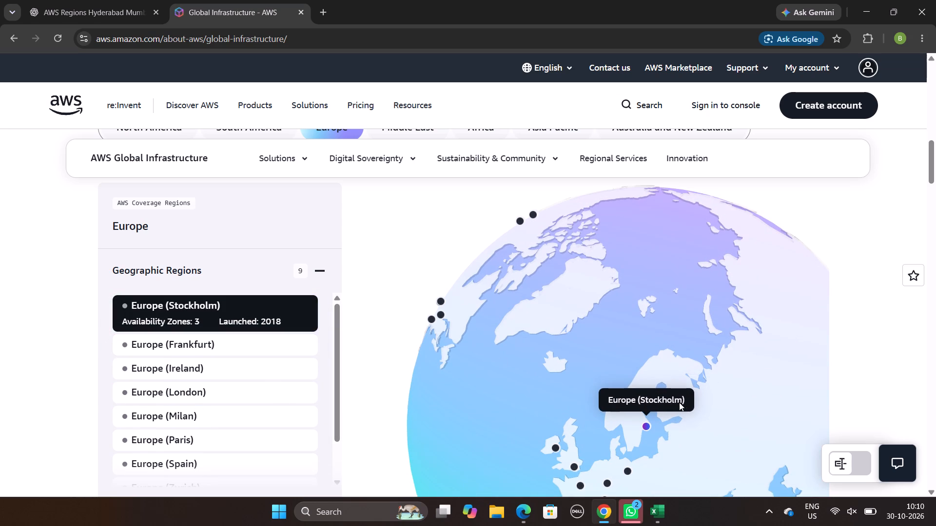
{"action": "left_click_drag", "start_coordinate": [690, 400], "coordinate": [585, 398]}
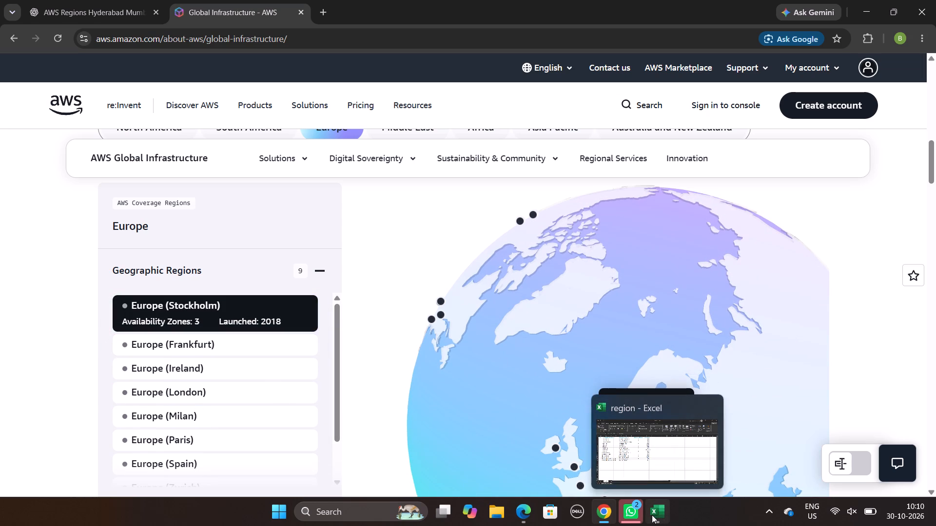
Switch to the region workbook in Excel and check the regions table against the website.
{"action": "left_click", "coordinate": [641, 479]}
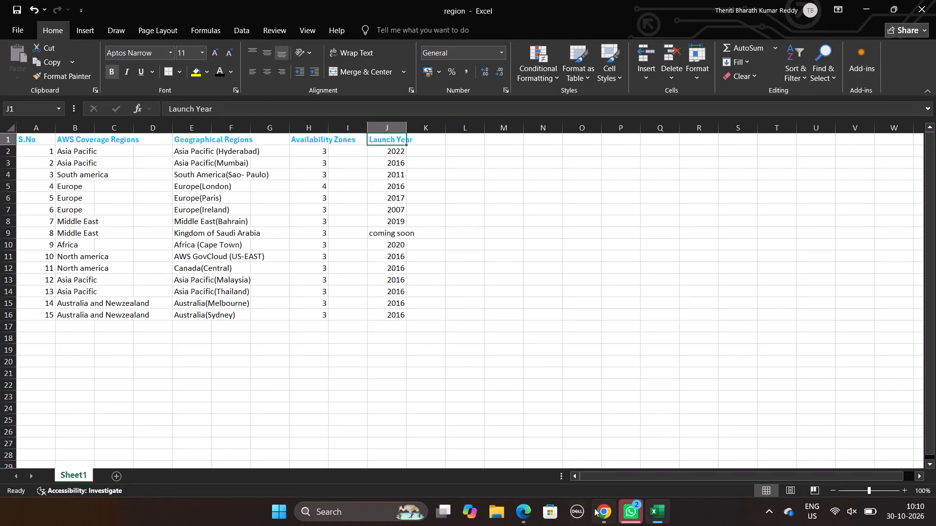
Return to the AWS page in Chrome, show the Middle East coverage regions and view the details of Israel (Tel Aviv).
{"action": "left_click", "coordinate": [594, 481]}
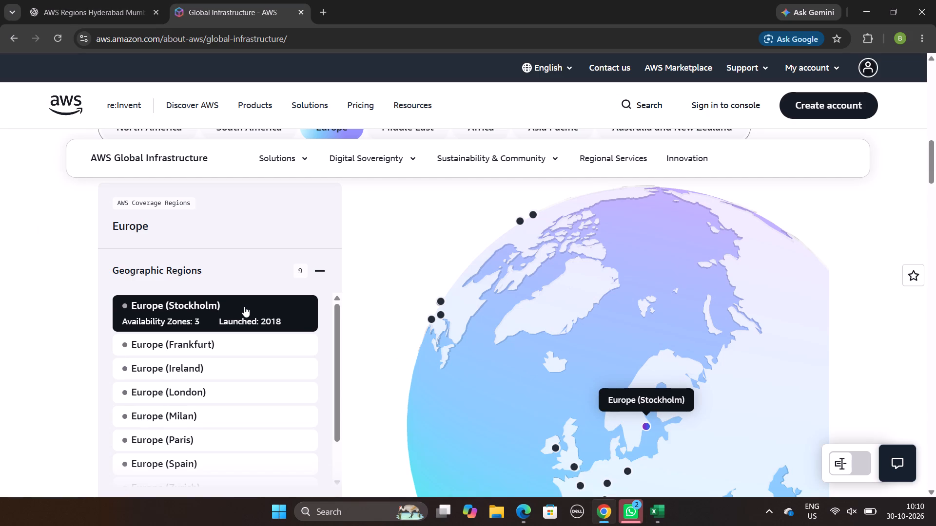
{"action": "scroll", "coordinate": [244, 306], "scroll_direction": "up", "scroll_amount": 3}
{"action": "scroll", "coordinate": [390, 239], "scroll_direction": "up", "scroll_amount": 3}
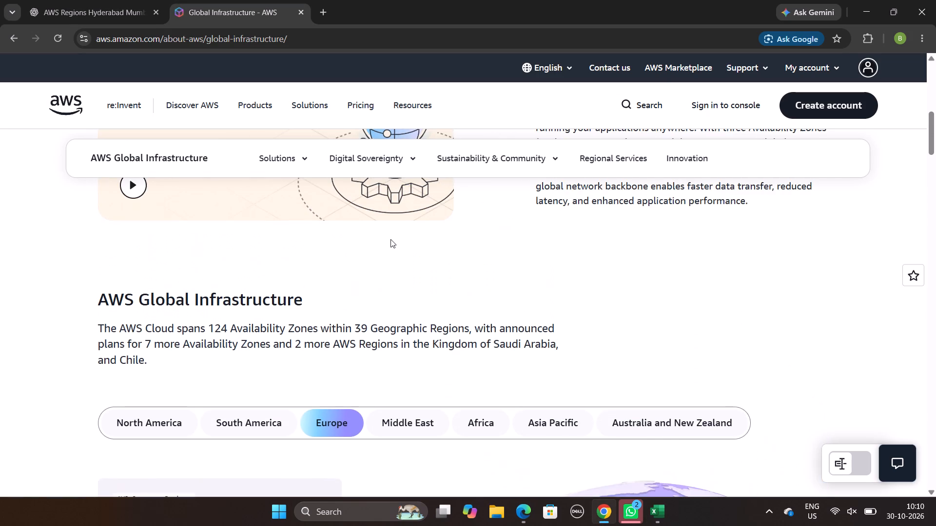
{"action": "scroll", "coordinate": [428, 285], "scroll_direction": "down", "scroll_amount": 1}
{"action": "left_click", "coordinate": [425, 401]}
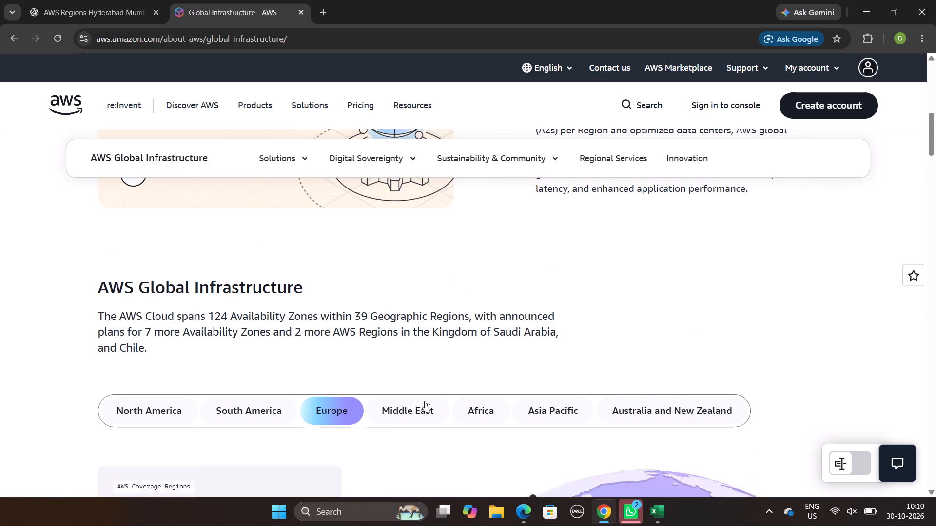
{"action": "scroll", "coordinate": [424, 428], "scroll_direction": "down", "scroll_amount": 3}
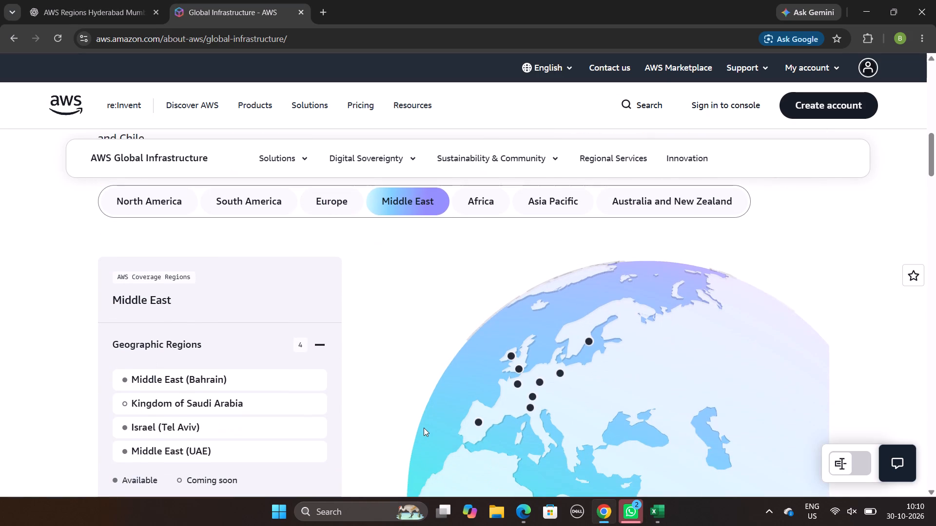
{"action": "scroll", "coordinate": [424, 428], "scroll_direction": "down", "scroll_amount": 1}
{"action": "left_click", "coordinate": [202, 387]}
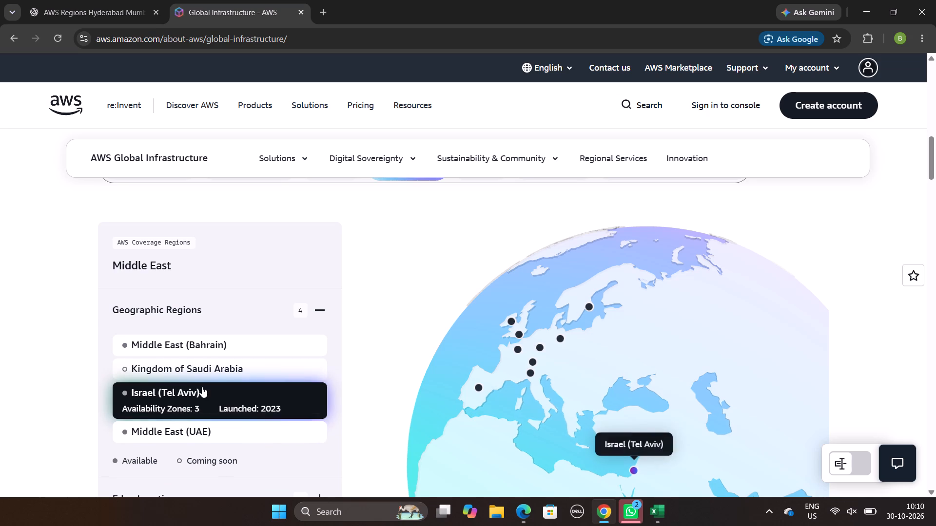
{"action": "scroll", "coordinate": [259, 385], "scroll_direction": "down", "scroll_amount": 1}
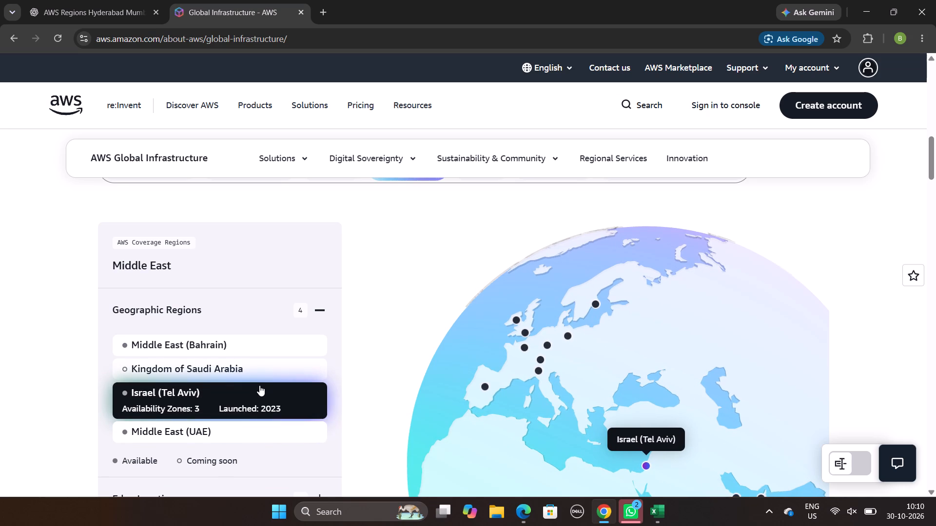
{"action": "scroll", "coordinate": [259, 385], "scroll_direction": "down", "scroll_amount": 1}
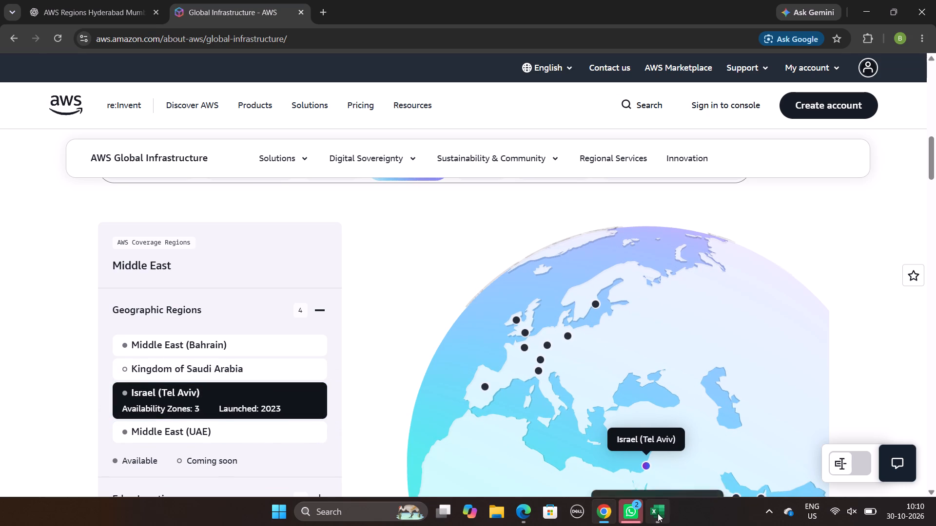
Switch to the region workbook in Excel and clear the Kingdom of Saudi Arabia entry from the Geographical Regions column.
{"action": "left_click", "coordinate": [650, 472]}
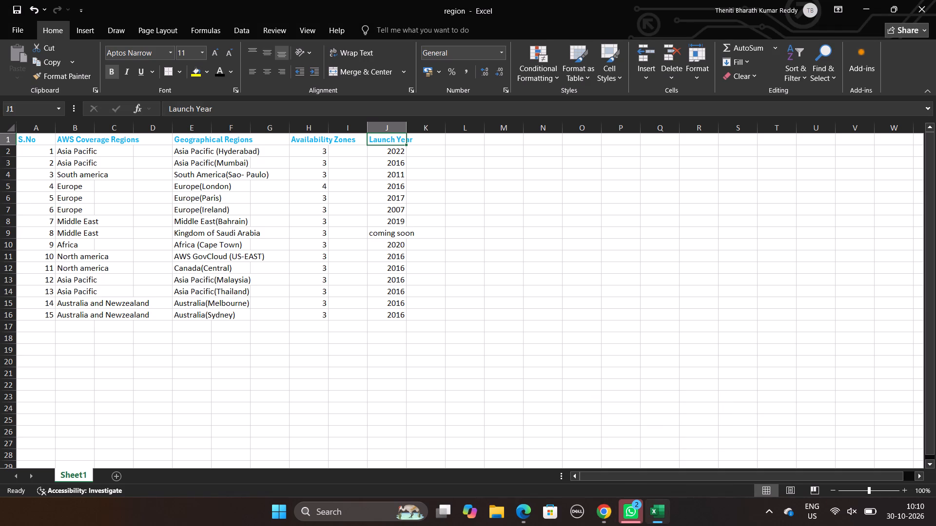
{"action": "left_click", "coordinate": [264, 235]}
{"action": "left_click", "coordinate": [235, 234]}
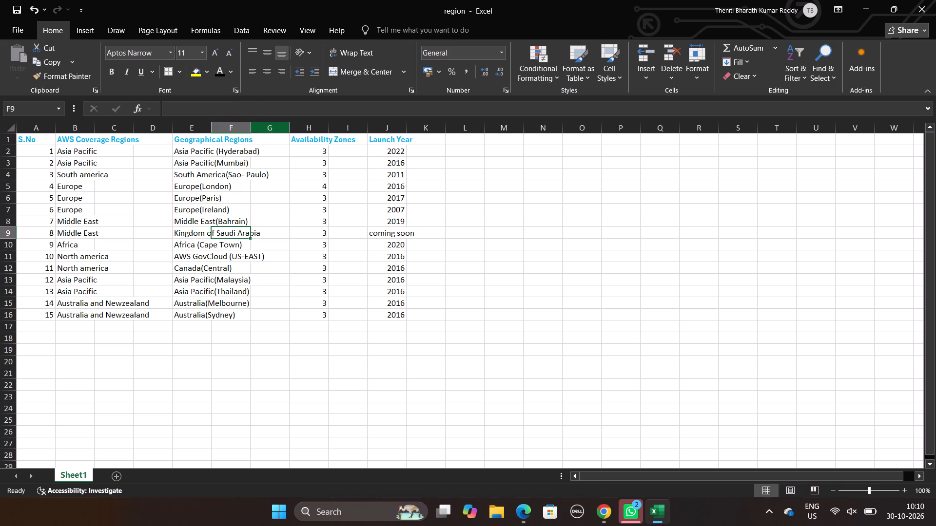
{"action": "left_click", "coordinate": [206, 236]}
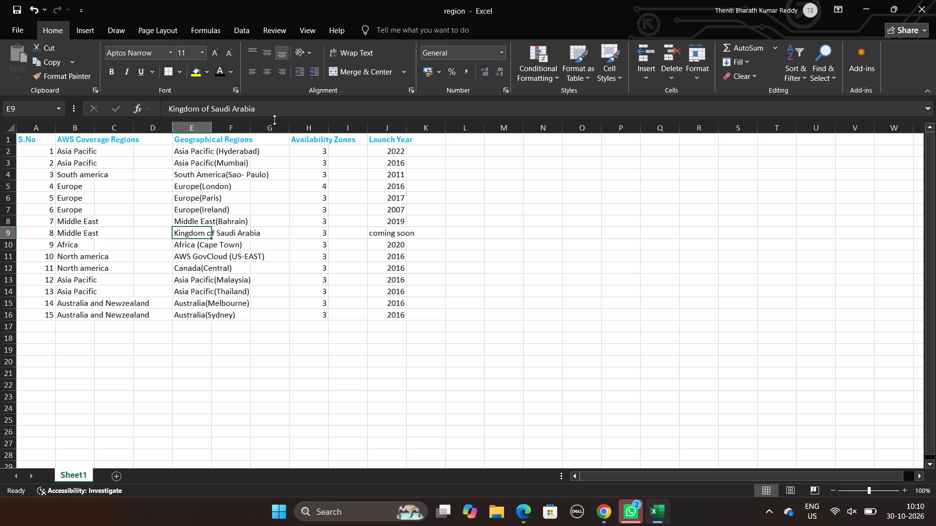
{"action": "left_click", "coordinate": [274, 115]}
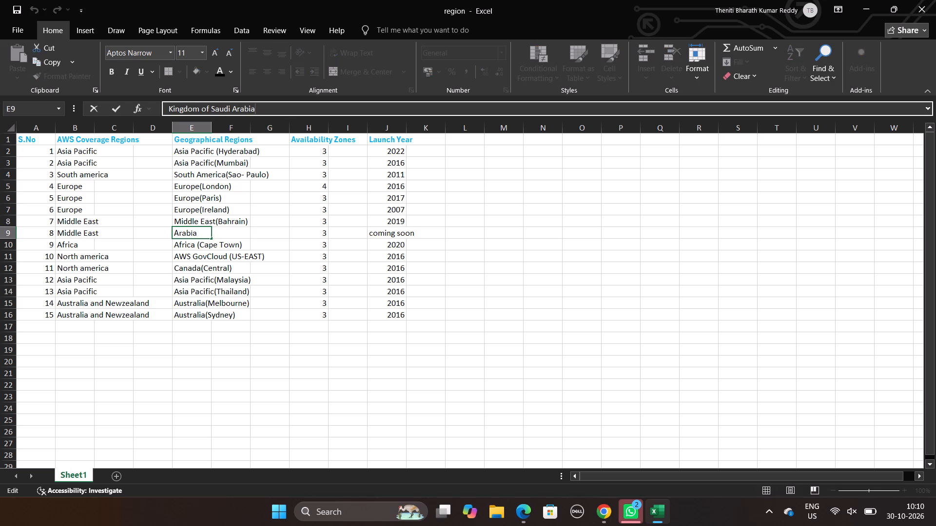
{"action": "key", "text": "BackSpace"}
{"action": "key", "text": "BackSpace"}
{"action": "key", "text": "BackSpace"}
{"action": "key", "text": "BackSpace"}
{"action": "key", "text": "BackSpace"}
{"action": "key", "text": "BackSpace"}
{"action": "key", "text": "BackSpace"}
{"action": "key", "text": "BackSpace"}
{"action": "key", "text": "BackSpace"}
{"action": "key", "text": "BackSpace"}
{"action": "key", "text": "BackSpace"}
{"action": "key", "text": "BackSpace"}
{"action": "key", "text": "BackSpace"}
{"action": "key", "text": "BackSpace"}
{"action": "key", "text": "BackSpace"}
{"action": "key", "text": "BackSpace"}
{"action": "key", "text": "BackSpace"}
{"action": "key", "text": "BackSpace"}
{"action": "key", "text": "BackSpace"}
{"action": "key", "text": "BackSpace"}
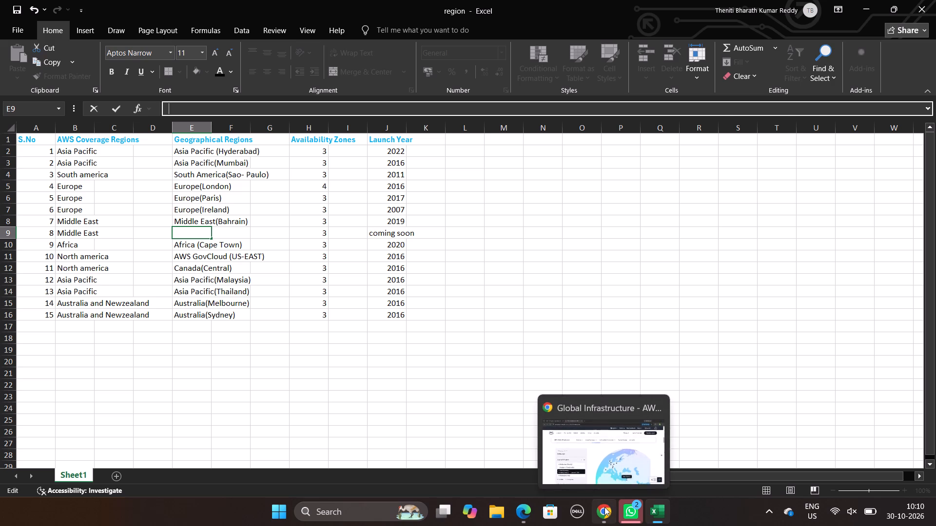
Switch to the AWS page in Chrome, restore its window to a smaller size and place it beside the regions table.
{"action": "left_click", "coordinate": [601, 470]}
{"action": "scroll", "coordinate": [681, 293], "scroll_direction": "down", "scroll_amount": 1}
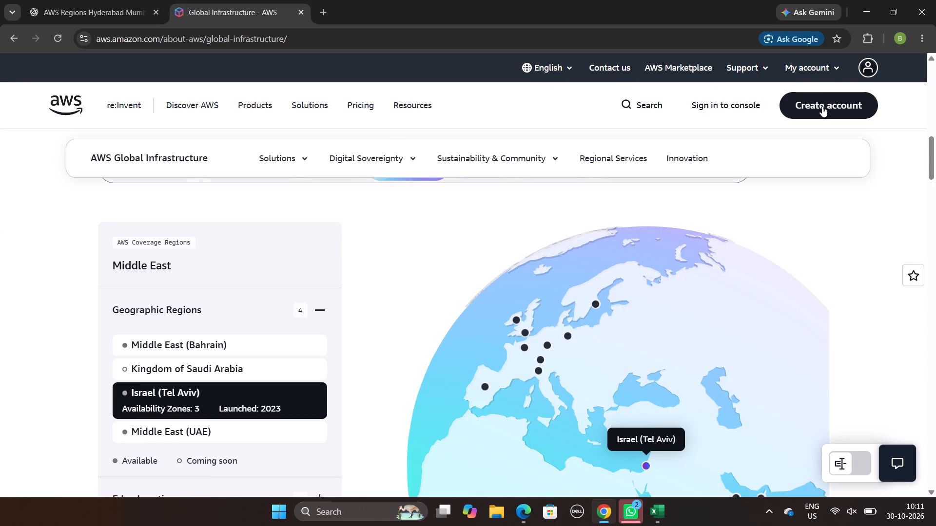
{"action": "left_click", "coordinate": [900, 11]}
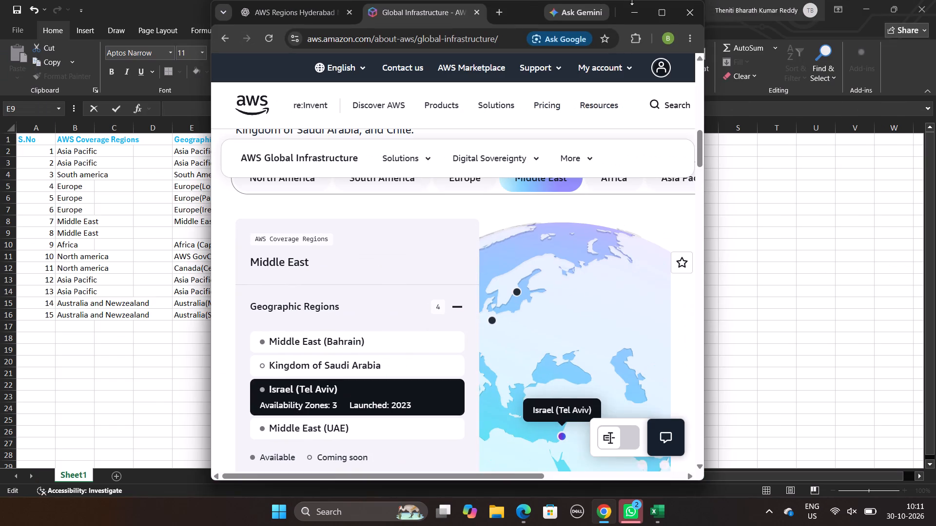
{"action": "left_click_drag", "start_coordinate": [520, 11], "coordinate": [752, 4]}
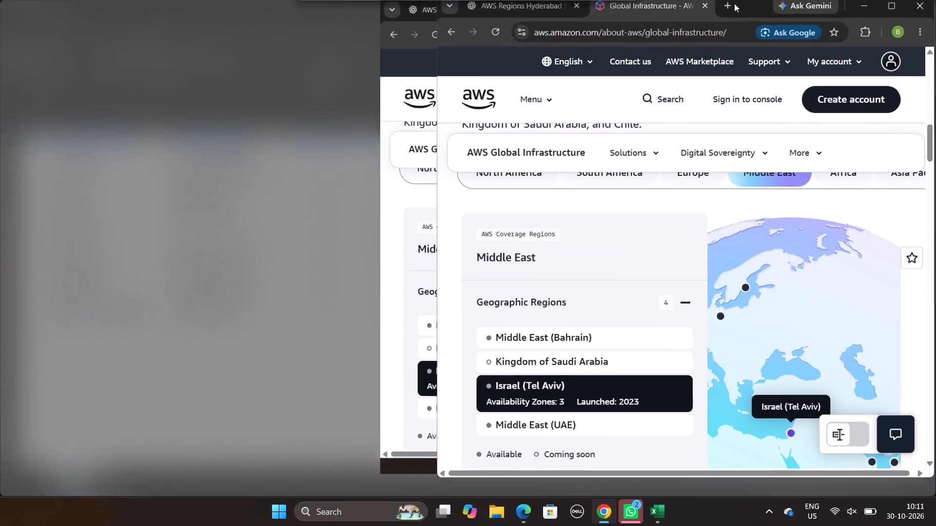
{"action": "left_click", "coordinate": [898, 7]}
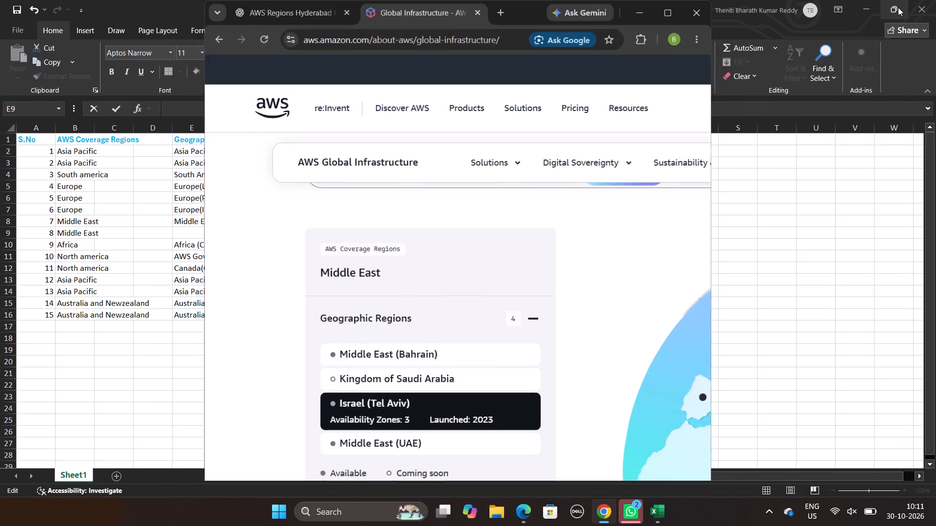
{"action": "left_click_drag", "start_coordinate": [521, 10], "coordinate": [651, 26]}
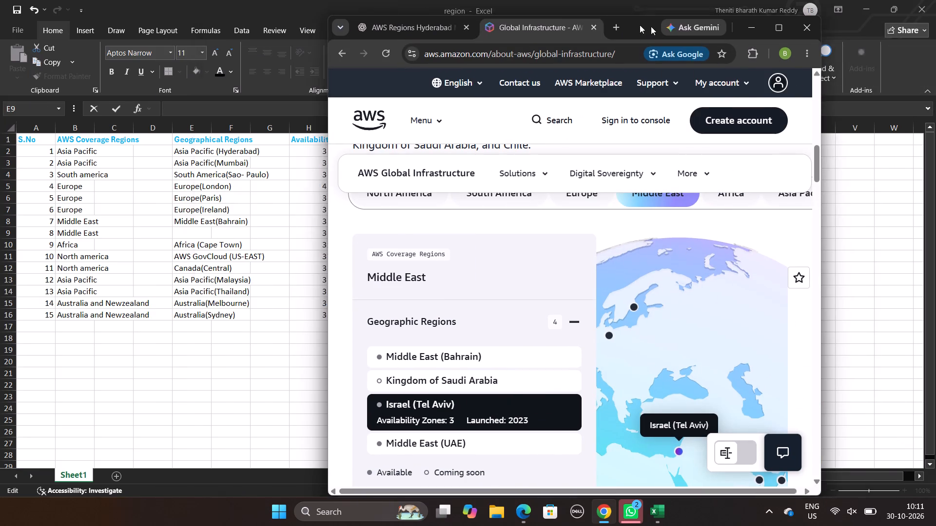
{"action": "left_click_drag", "start_coordinate": [651, 26], "coordinate": [710, 18]}
Recheck the region name on the AWS page and enter Israel in the emptied Geographical Regions cell in Excel.
{"action": "left_click", "coordinate": [202, 228]}
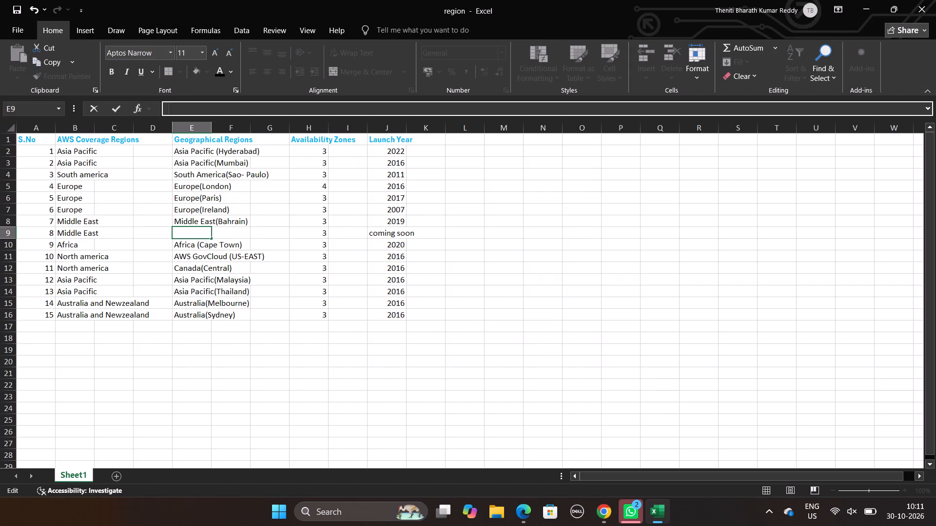
{"action": "left_click", "coordinate": [616, 468]}
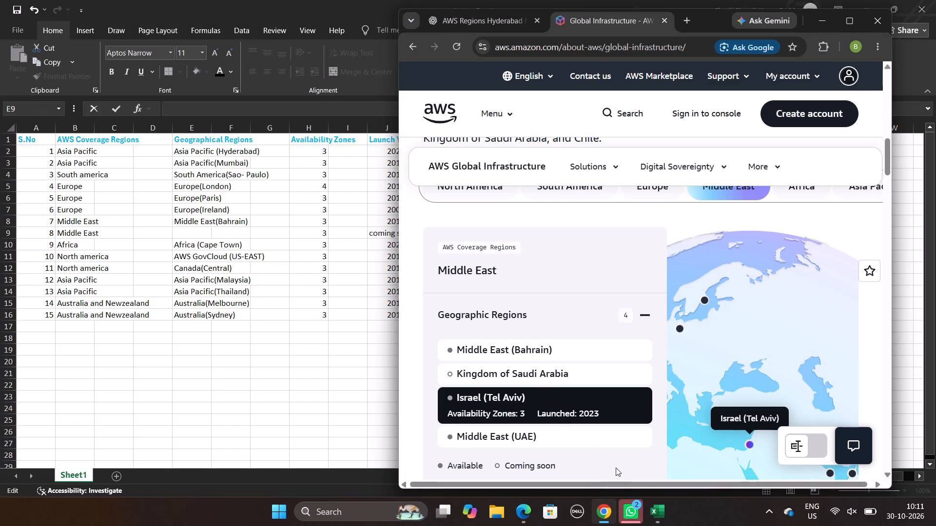
{"action": "left_click", "coordinate": [191, 232]}
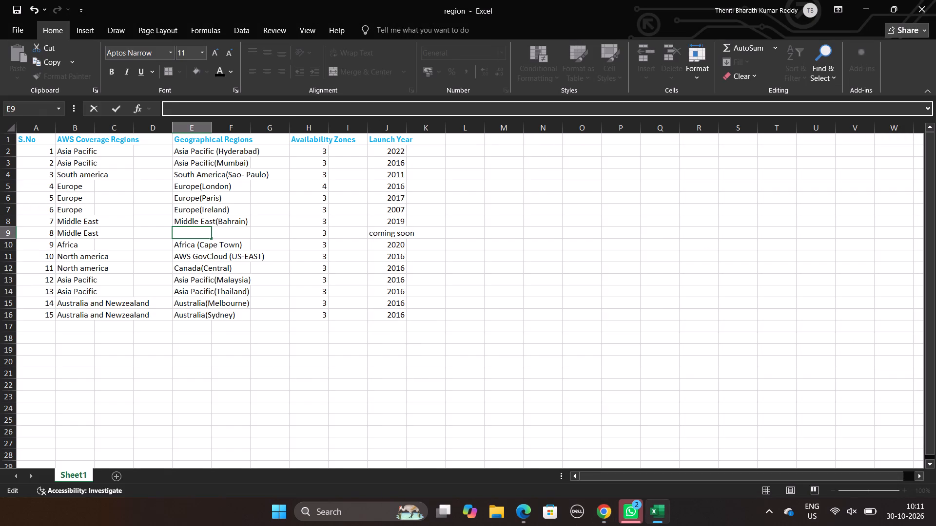
{"action": "key", "text": "shift+i"}
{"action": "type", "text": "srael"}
Switch to the AWS page in Chrome, reposition its window over the workbook, and restore the Excel region workbook to a smaller window.
{"action": "left_click", "coordinate": [609, 457]}
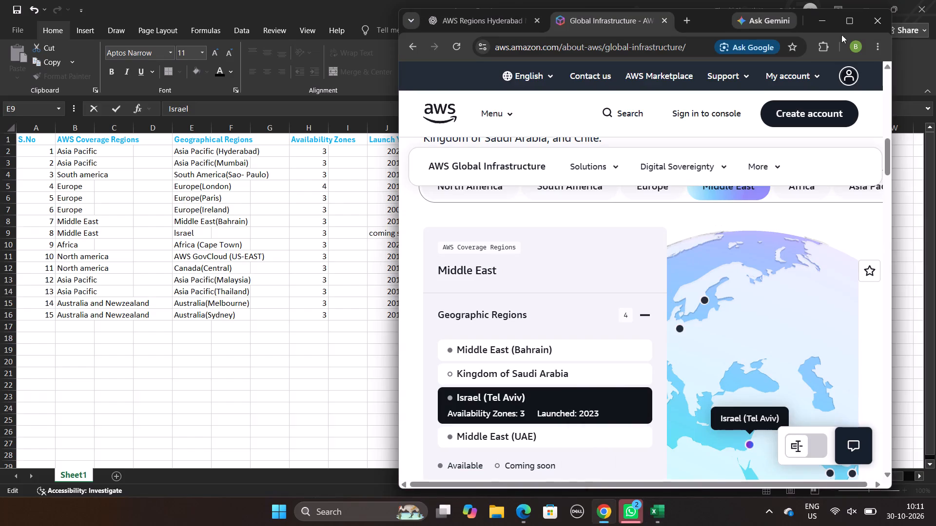
{"action": "left_click_drag", "start_coordinate": [710, 21], "coordinate": [671, 59]}
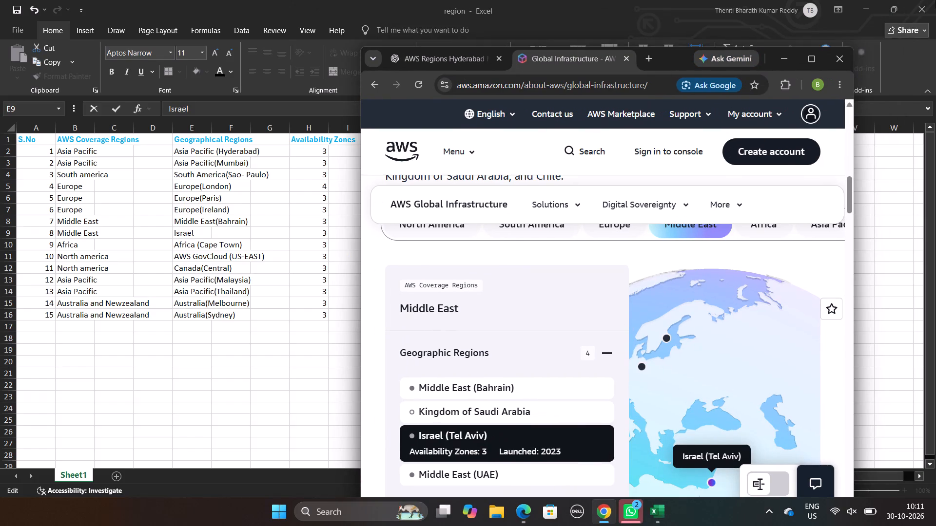
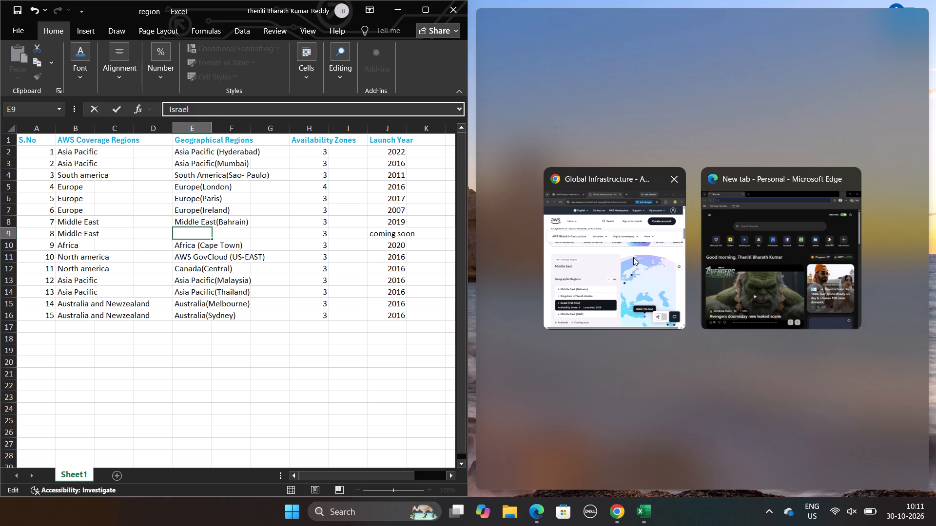
Switch to the AWS Global Infrastructure page in Chrome and look through it for the Middle East region details.
{"action": "left_click", "coordinate": [633, 257]}
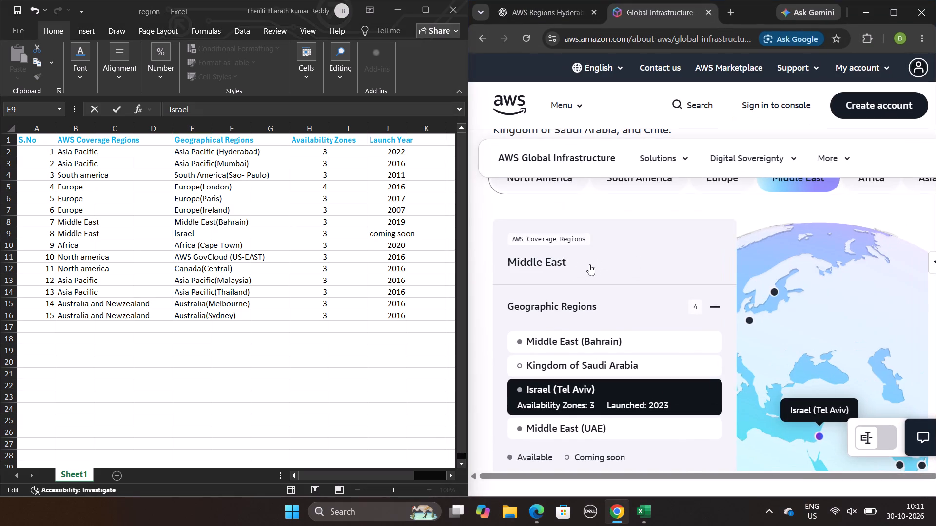
{"action": "scroll", "coordinate": [577, 278], "scroll_direction": "up", "scroll_amount": 6}
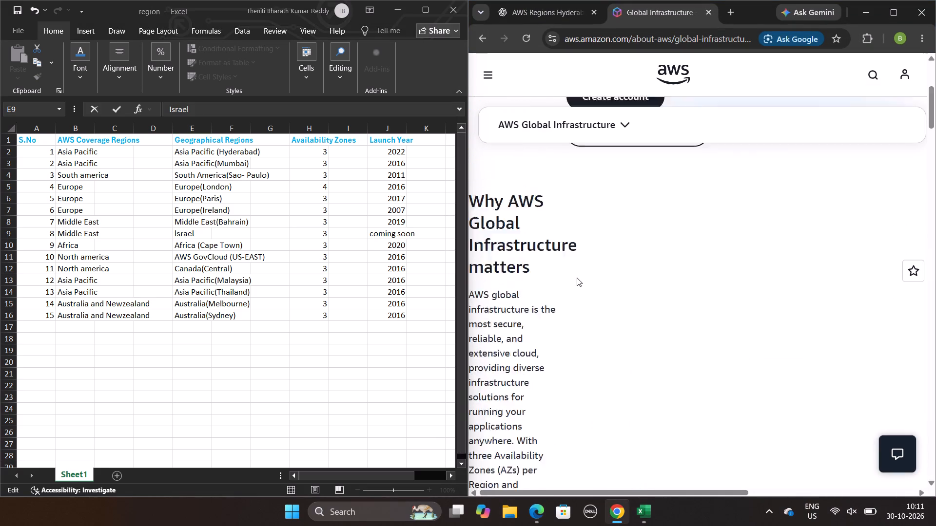
{"action": "scroll", "coordinate": [577, 278], "scroll_direction": "down", "scroll_amount": 6}
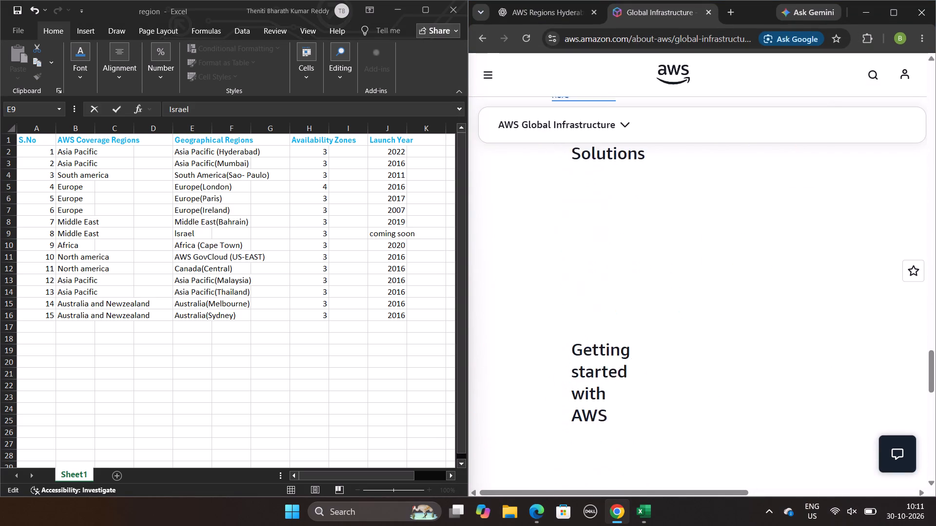
{"action": "scroll", "coordinate": [577, 278], "scroll_direction": "down", "scroll_amount": 3}
{"action": "scroll", "coordinate": [577, 278], "scroll_direction": "up", "scroll_amount": 8}
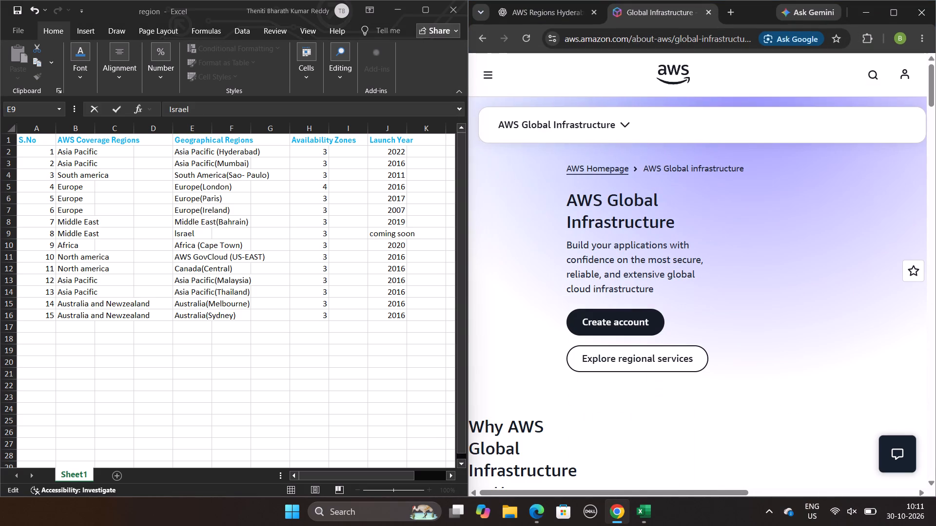
{"action": "scroll", "coordinate": [577, 278], "scroll_direction": "up", "scroll_amount": 2}
{"action": "scroll", "coordinate": [577, 278], "scroll_direction": "down", "scroll_amount": 4}
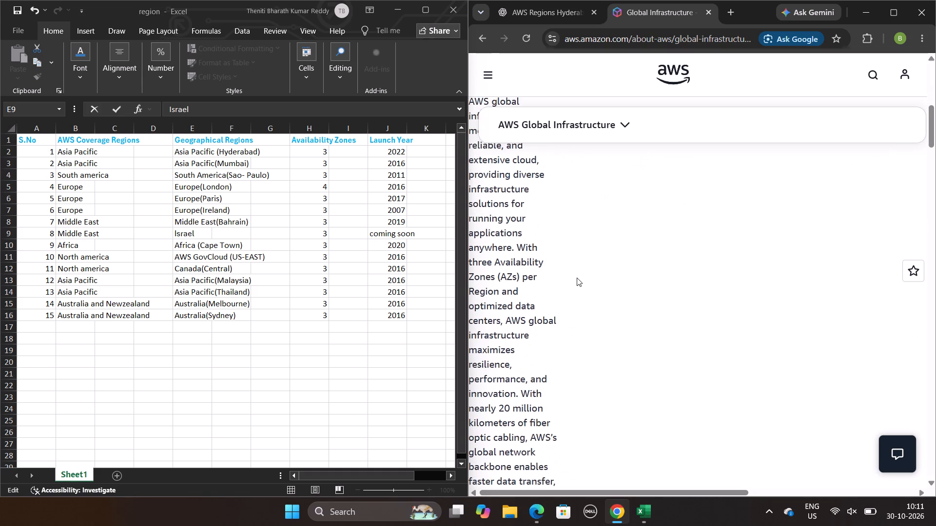
{"action": "scroll", "coordinate": [577, 278], "scroll_direction": "left", "scroll_amount": 2}
{"action": "scroll", "coordinate": [577, 278], "scroll_direction": "right", "scroll_amount": 4}
{"action": "scroll", "coordinate": [577, 278], "scroll_direction": "up", "scroll_amount": 2}
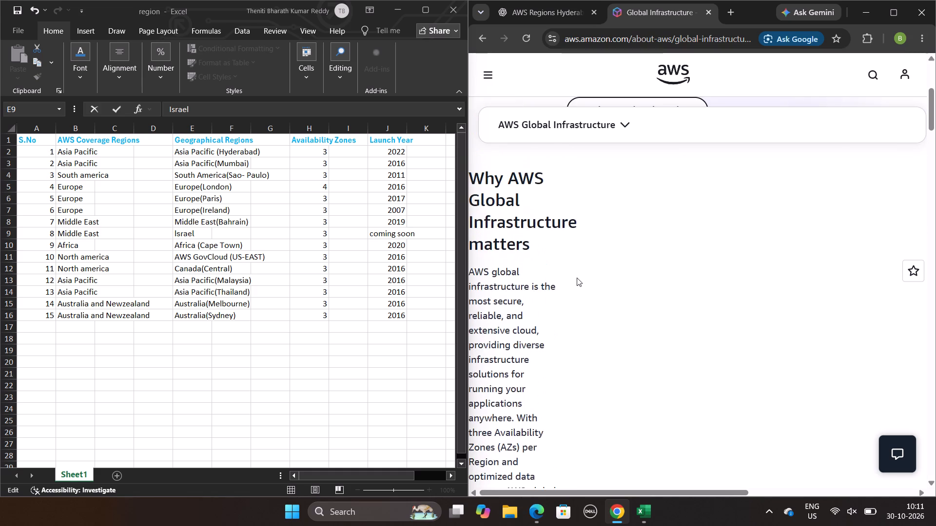
{"action": "scroll", "coordinate": [577, 278], "scroll_direction": "down", "scroll_amount": 1}
{"action": "scroll", "coordinate": [577, 278], "scroll_direction": "up", "scroll_amount": 1}
{"action": "scroll", "coordinate": [577, 278], "scroll_direction": "down", "scroll_amount": 1}
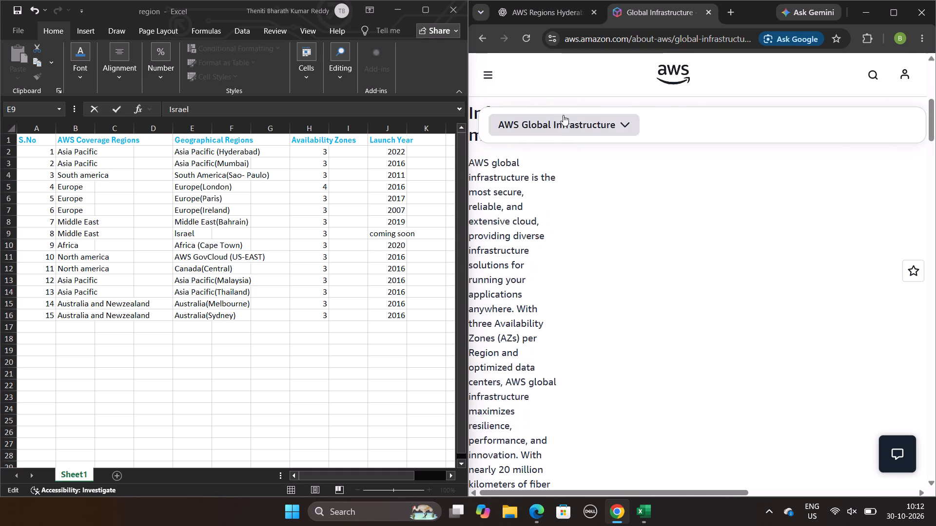
{"action": "scroll", "coordinate": [595, 281], "scroll_direction": "down", "scroll_amount": 1}
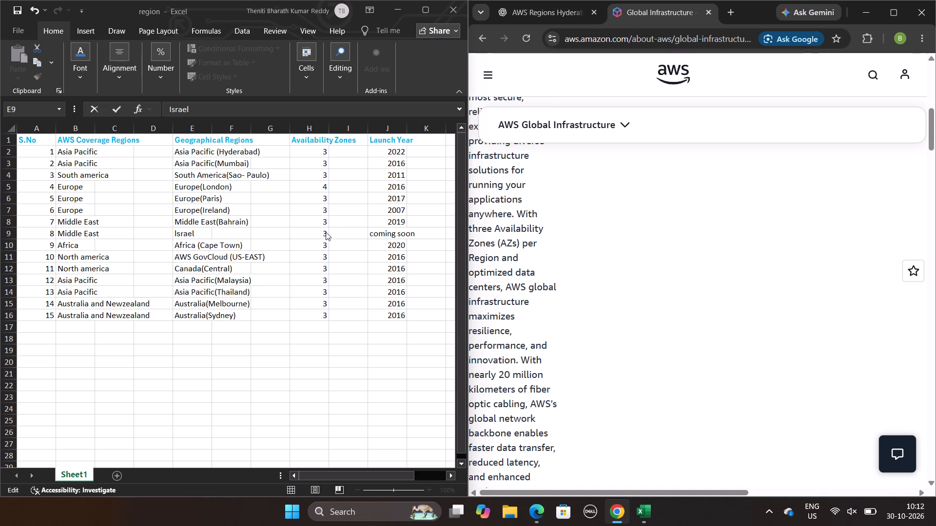
Close the Chrome window and maximize the region workbook in Excel.
{"action": "left_click", "coordinate": [911, 7]}
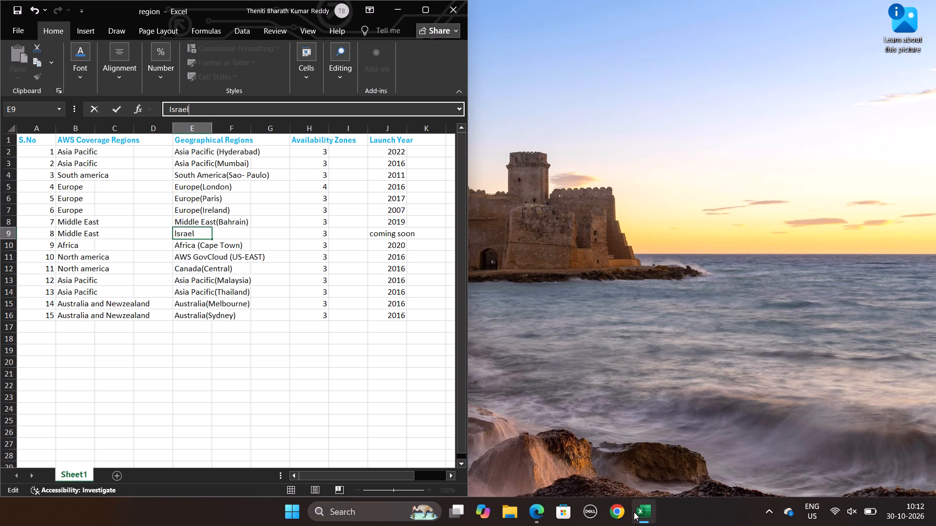
{"action": "left_click", "coordinate": [426, 9]}
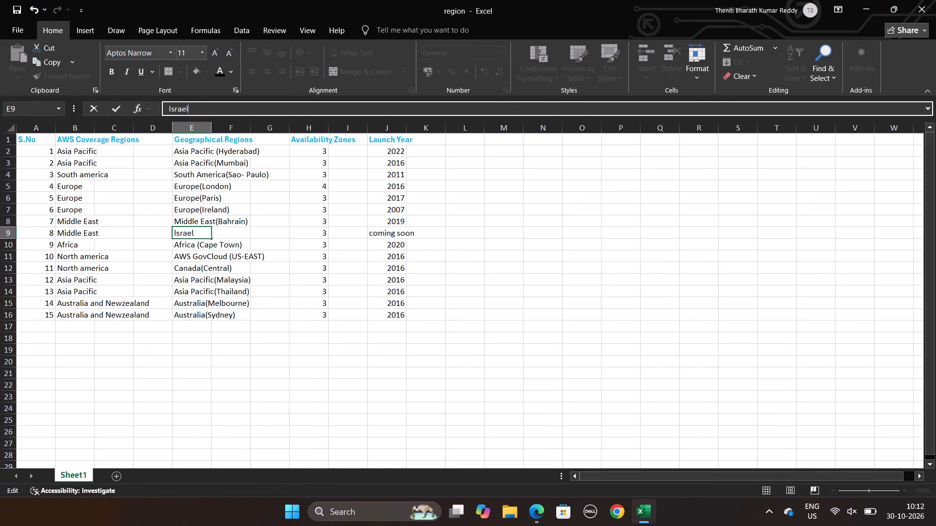
Clear the "coming soon" entry from the Launch Year column in the Israel row.
{"action": "left_click", "coordinate": [416, 235]}
{"action": "left_click", "coordinate": [396, 236]}
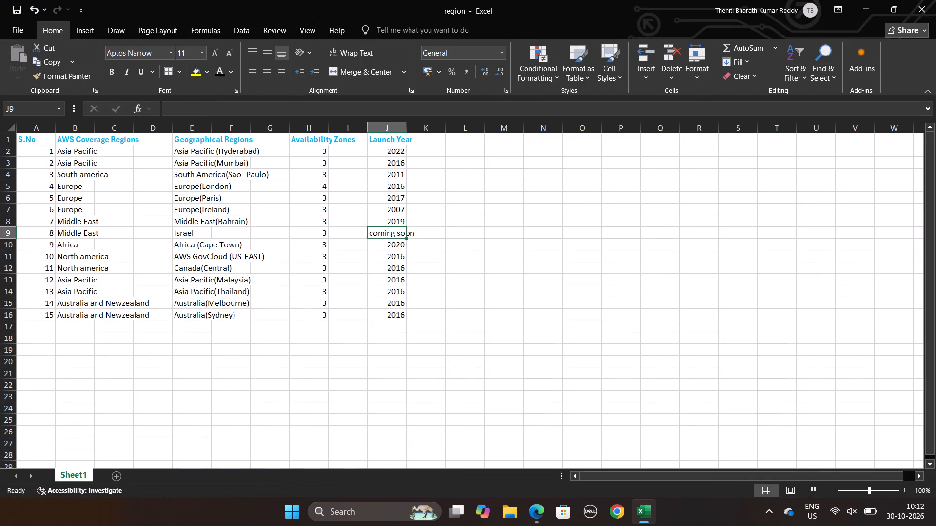
{"action": "key", "text": "BackSpace"}
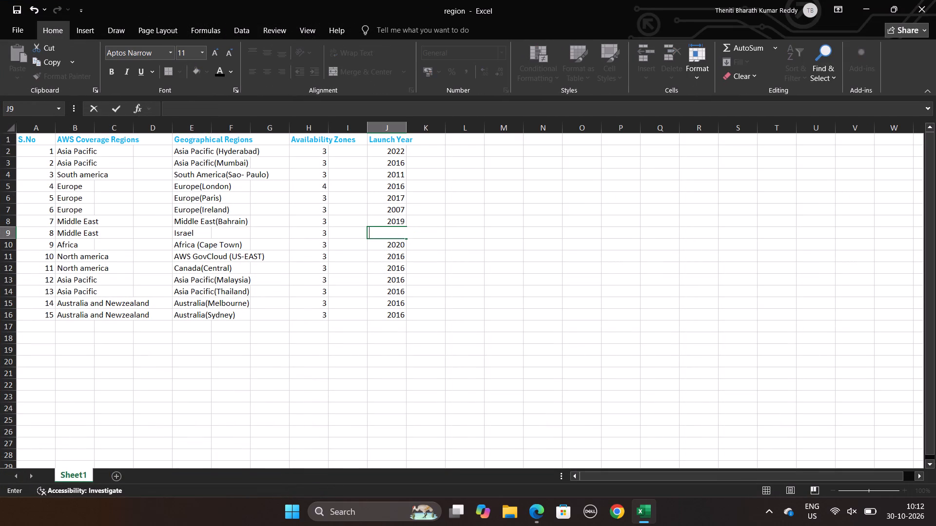
Open Chrome again, search for aws global infrastructure and open the AWS Global Infrastructure page.
{"action": "left_click", "coordinate": [612, 506]}
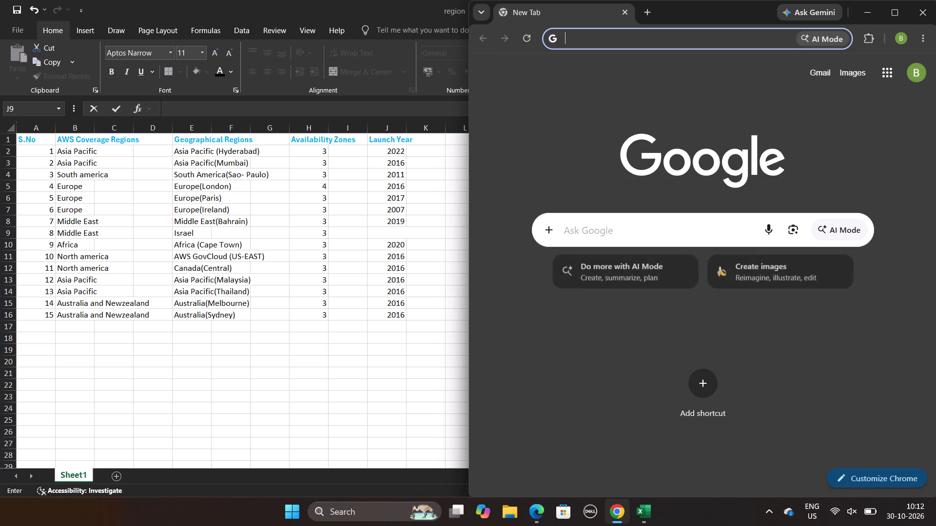
{"action": "left_click", "coordinate": [630, 217]}
{"action": "left_click", "coordinate": [619, 295]}
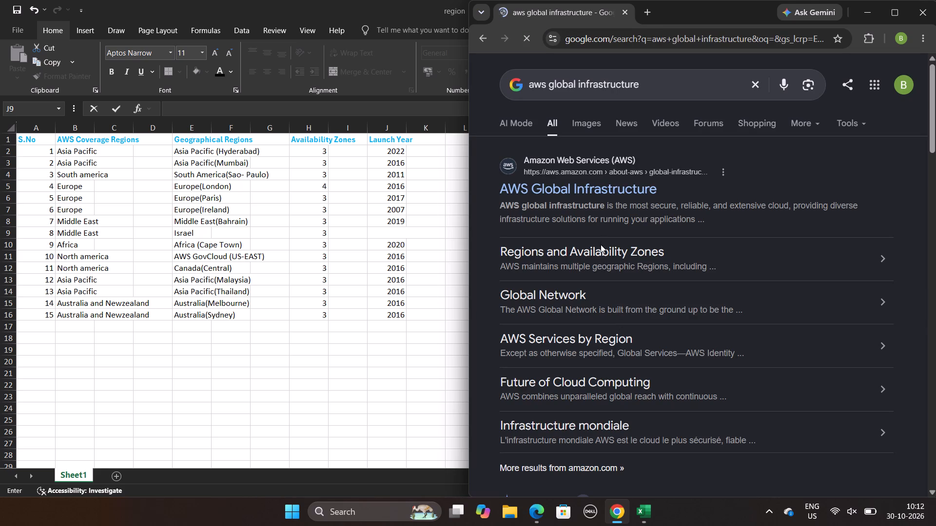
{"action": "left_click", "coordinate": [587, 189]}
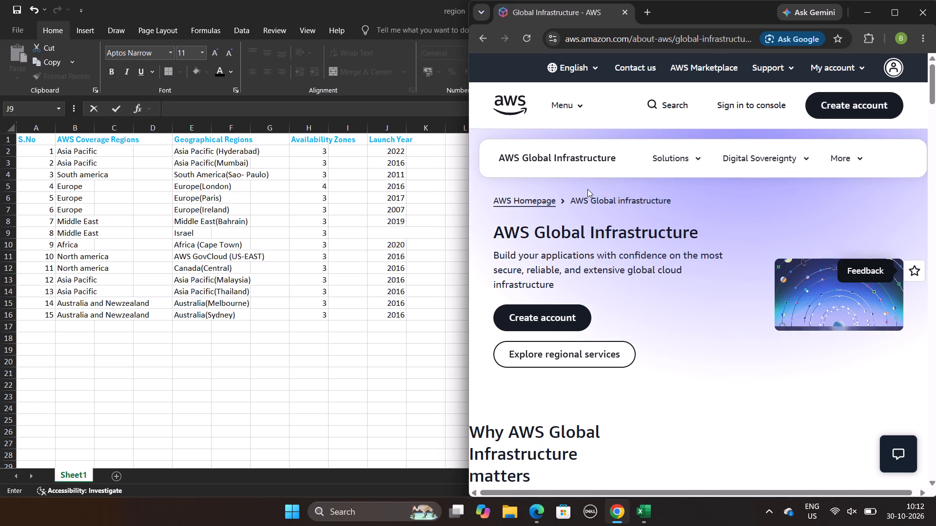
Show the Middle East coverage regions on the AWS page and view the details of Israel (Tel Aviv).
{"action": "scroll", "coordinate": [587, 189], "scroll_direction": "down", "scroll_amount": 2}
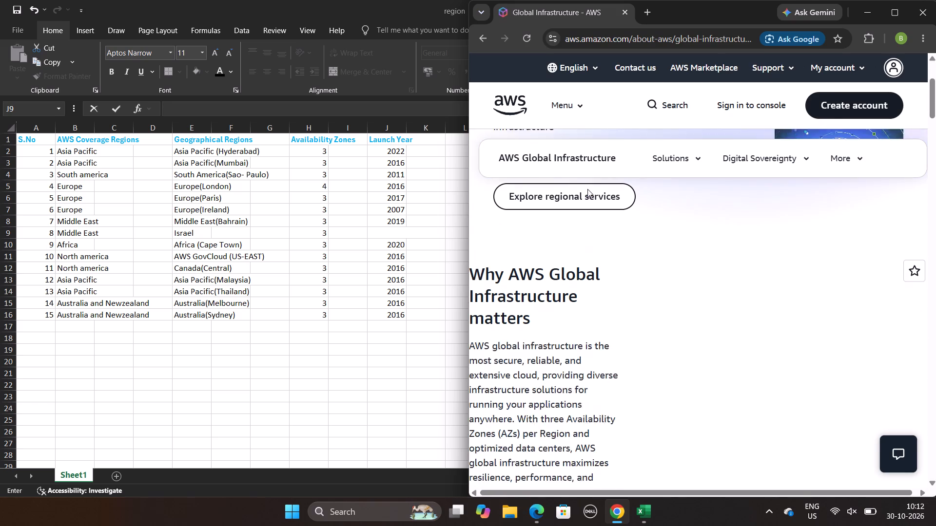
{"action": "scroll", "coordinate": [587, 189], "scroll_direction": "down", "scroll_amount": 6}
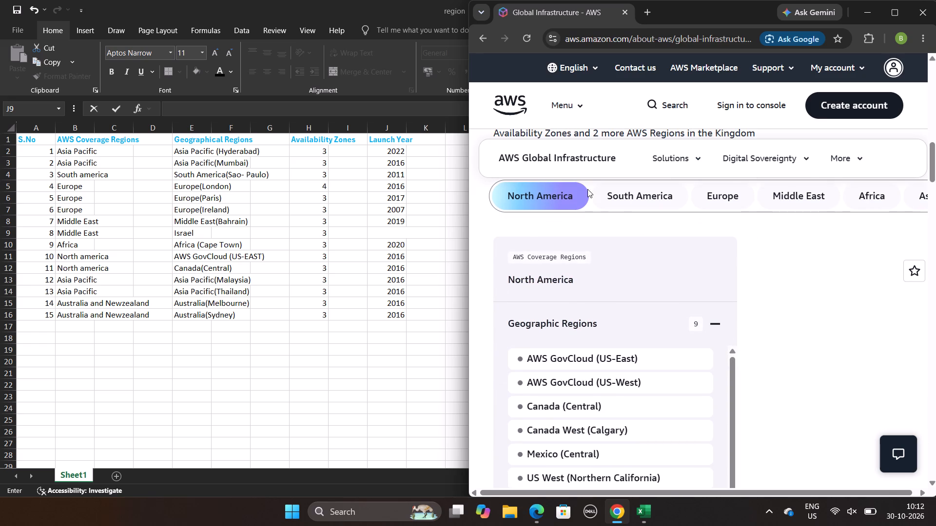
{"action": "left_click", "coordinate": [801, 192]}
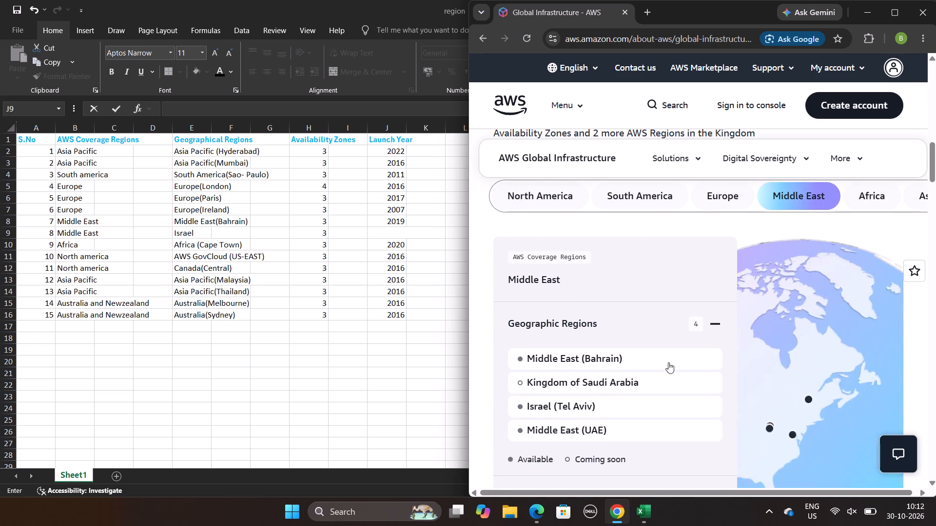
{"action": "left_click", "coordinate": [609, 399]}
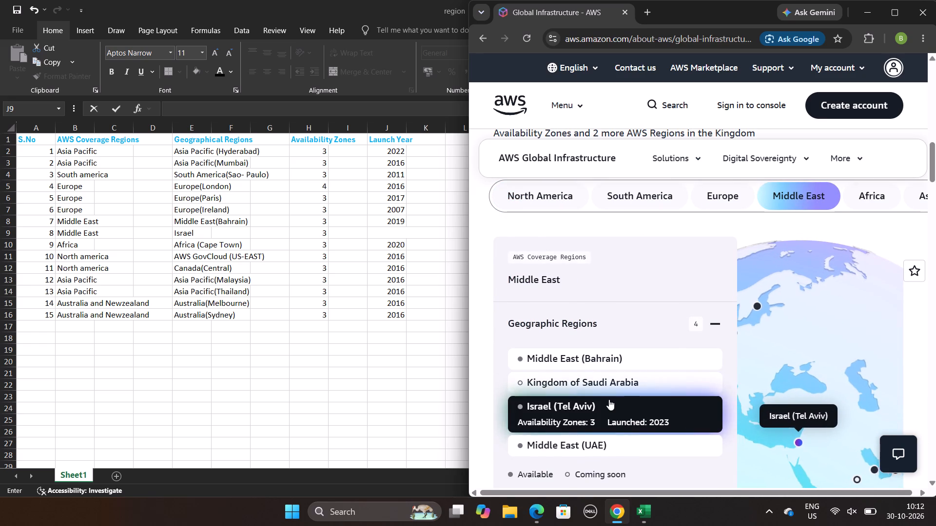
Return to the region workbook in Excel and enter 2023 as the launch year for Israel.
{"action": "left_click", "coordinate": [390, 235]}
{"action": "type", "text": "2023"}
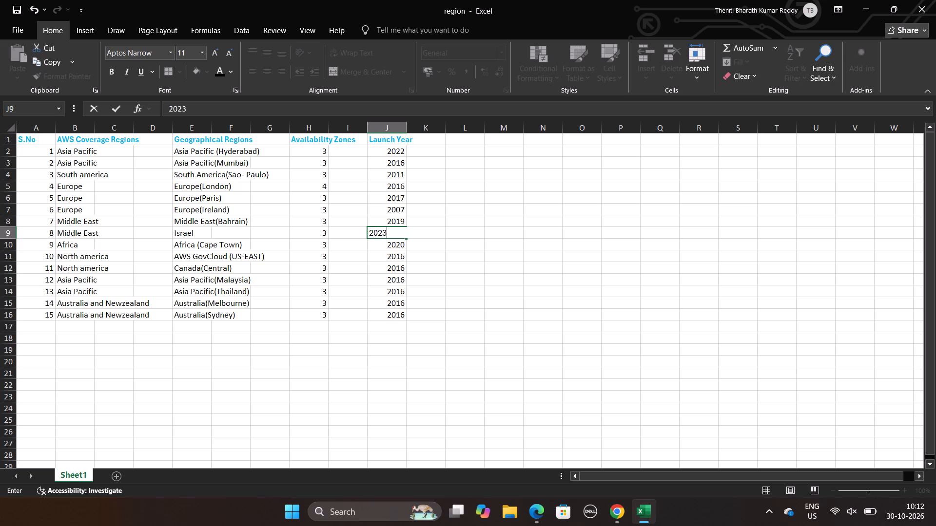
{"action": "left_click", "coordinate": [425, 340]}
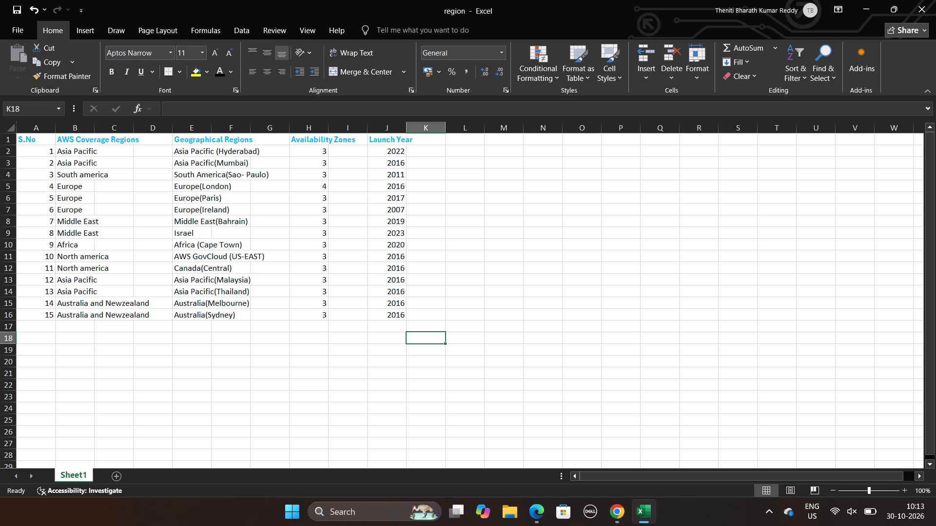
Save the region workbook.
{"action": "left_click", "coordinate": [19, 9]}
{"action": "left_click", "coordinate": [414, 262]}
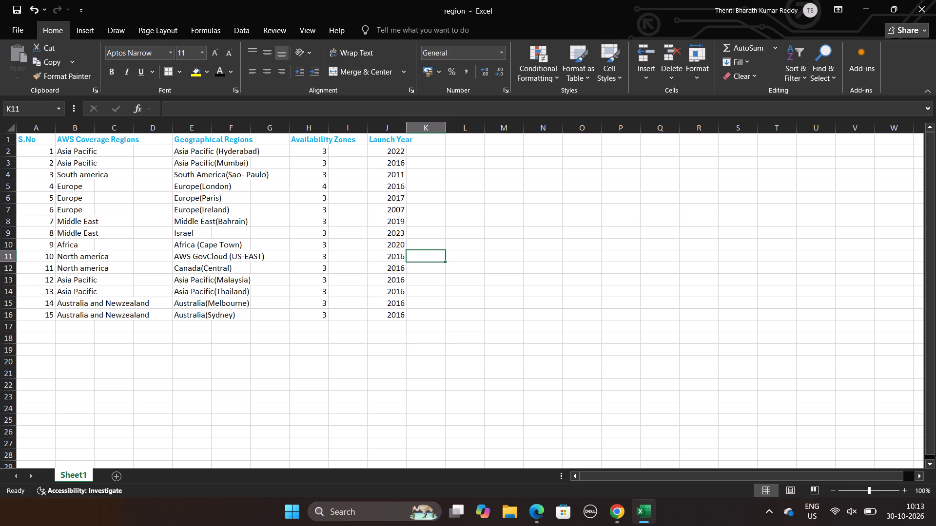
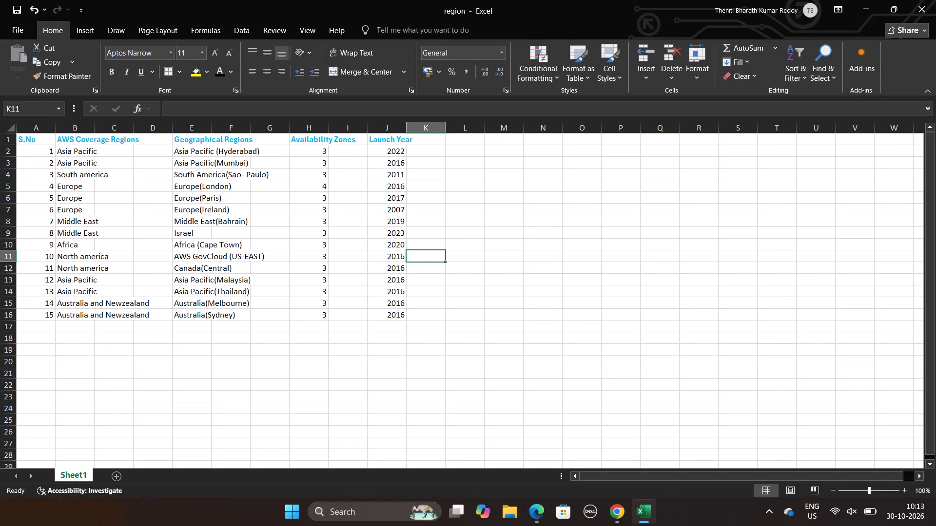
Change the geographical region entry in cell E9 to Middle East(Israel).
{"action": "left_click", "coordinate": [175, 235]}
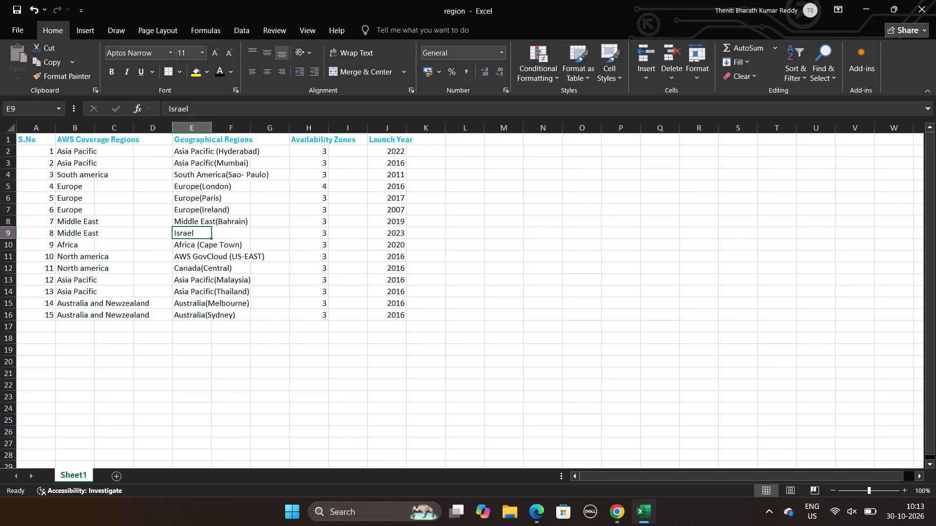
{"action": "left_click", "coordinate": [169, 107]}
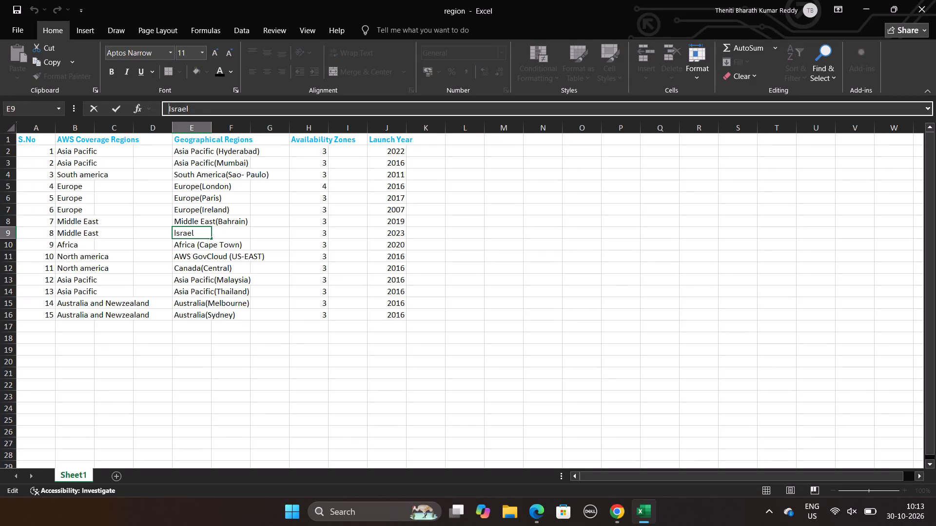
{"action": "key", "text": "m"}
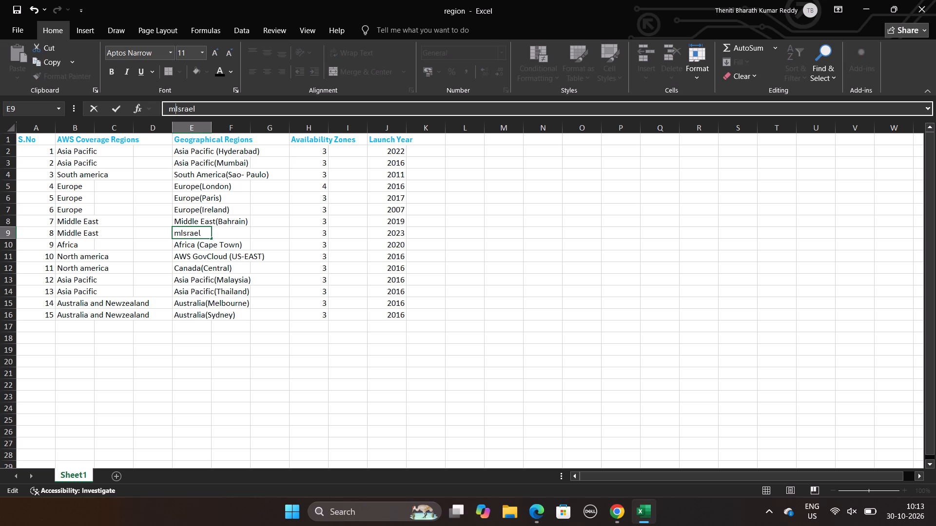
{"action": "key", "text": "BackSpace"}
{"action": "type", "text": "Middle"}
{"action": "key", "text": "space"}
{"action": "type", "text": "East"}
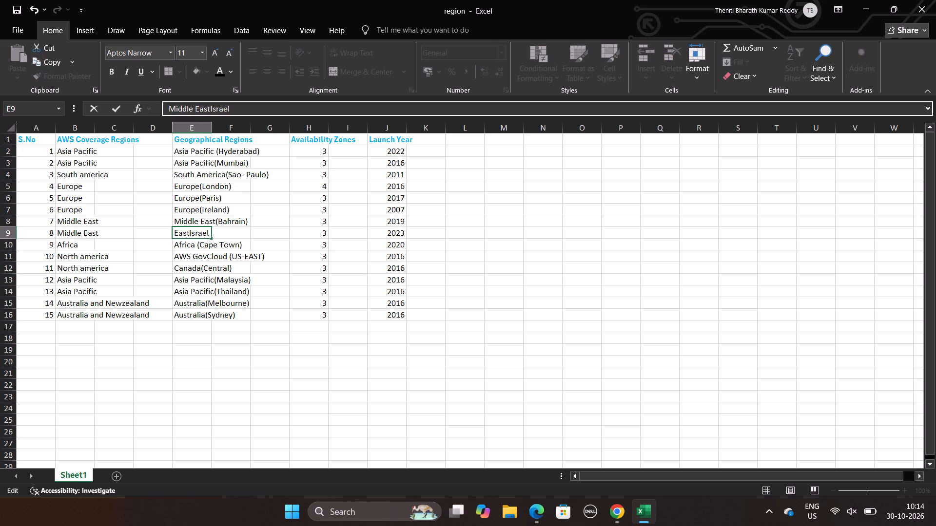
{"action": "key", "text": "shift+parenleft"}
{"action": "key", "text": "Right"}
{"action": "key", "text": "Right"}
{"action": "key", "text": "Right"}
{"action": "key", "text": "Right"}
{"action": "key", "text": "Right"}
{"action": "key", "text": "Right"}
{"action": "key", "text": "Right"}
{"action": "key", "text": "Right"}
{"action": "key", "text": "Right"}
{"action": "key", "text": "Right"}
{"action": "key", "text": "Right"}
{"action": "key", "text": "Right"}
{"action": "key", "text": "Right"}
{"action": "key", "text": "Right"}
{"action": "key", "text": "Right"}
{"action": "key", "text": "Right"}
{"action": "key", "text": "Right"}
{"action": "key", "text": "Right"}
{"action": "key", "text": "Right"}
{"action": "key", "text": "Right"}
{"action": "key", "text": "shift+parenright"}
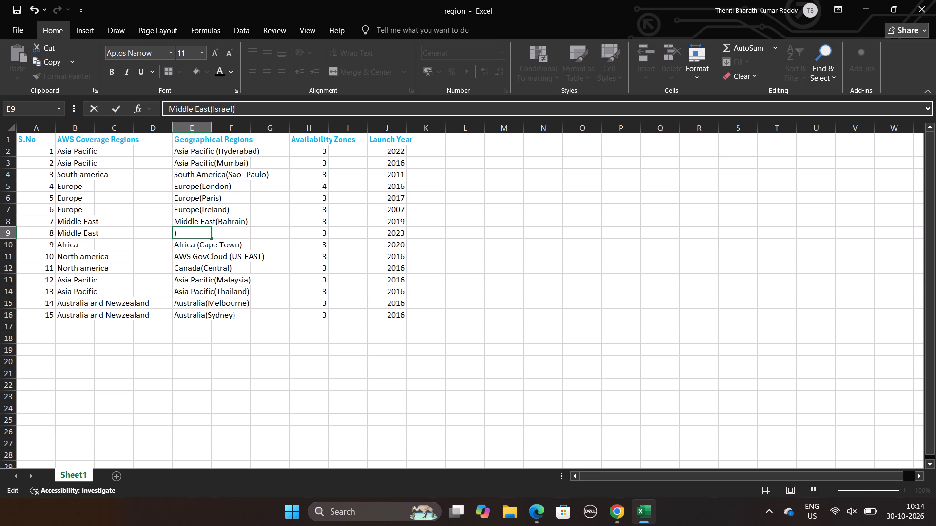
{"action": "left_click", "coordinate": [215, 111]}
{"action": "key", "text": "BackSpace"}
{"action": "key", "text": "shift+i"}
{"action": "key", "text": "Right"}
{"action": "key", "text": "Right"}
{"action": "key", "text": "Right"}
{"action": "key", "text": "Right"}
{"action": "key", "text": "Right"}
{"action": "key", "text": "BackSpace"}
{"action": "key", "text": "l"}
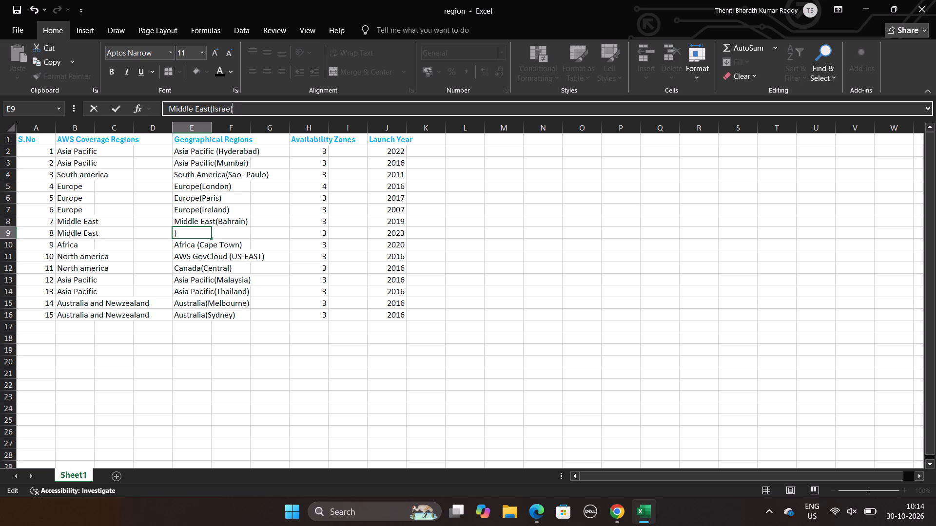
{"action": "left_click", "coordinate": [453, 253]}
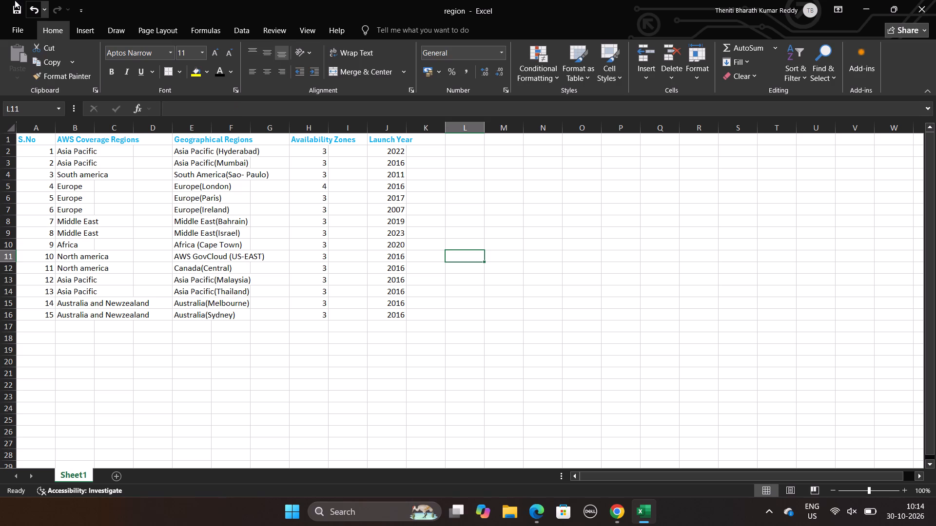
Save the region workbook.
{"action": "left_click", "coordinate": [14, 1]}
{"action": "double_click", "coordinate": [14, 1]}
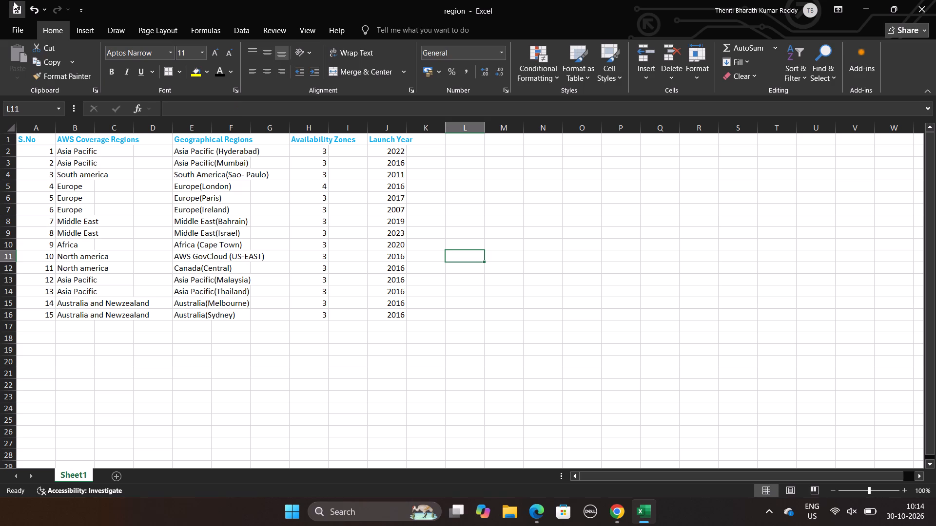
{"action": "left_click", "coordinate": [14, 1]}
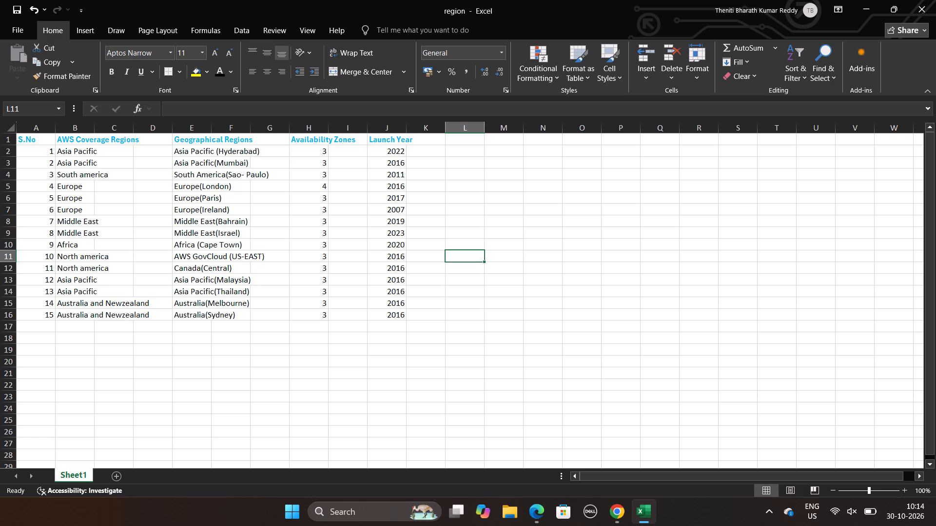
{"action": "left_click", "coordinate": [451, 396]}
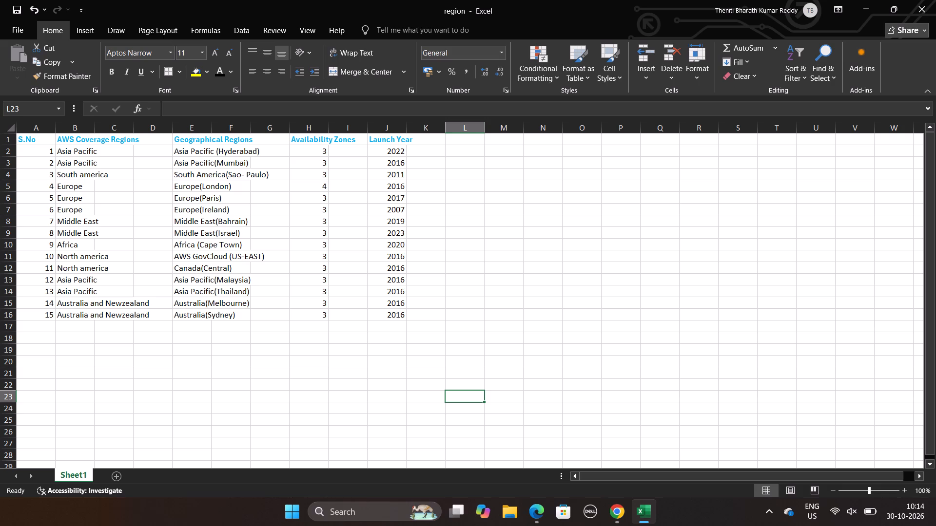
Fill the table's header row, cells A1 to K1, with yellow.
{"action": "left_click_drag", "start_coordinate": [442, 140], "coordinate": [77, 139]}
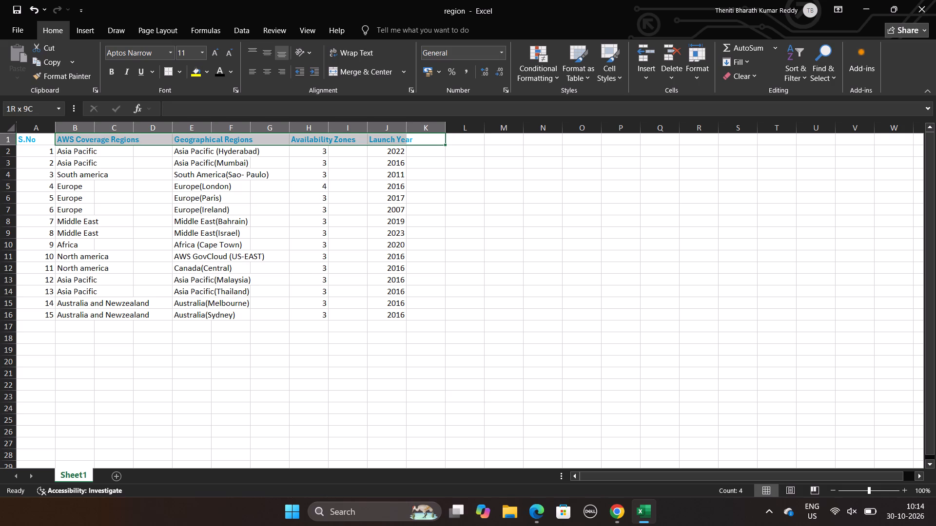
{"action": "left_click_drag", "start_coordinate": [77, 139], "coordinate": [0, 135]}
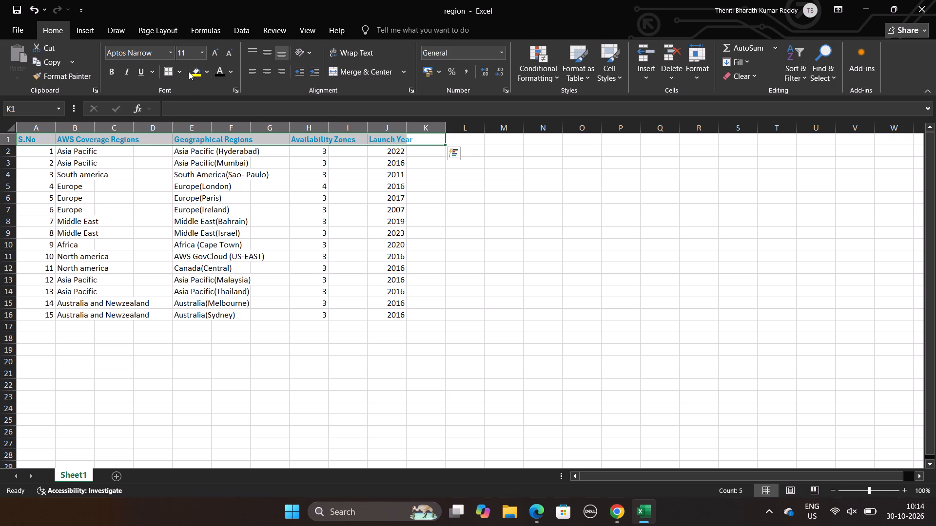
{"action": "left_click", "coordinate": [193, 72]}
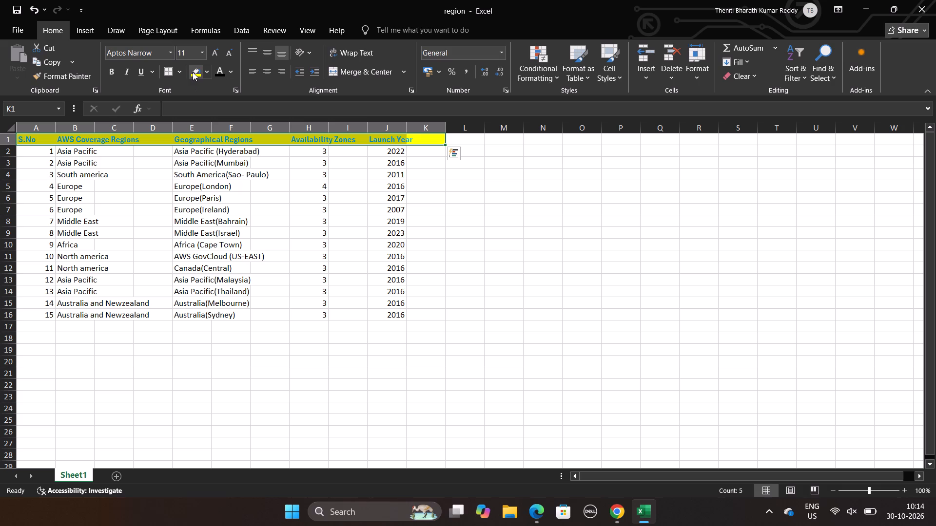
{"action": "left_click", "coordinate": [470, 203]}
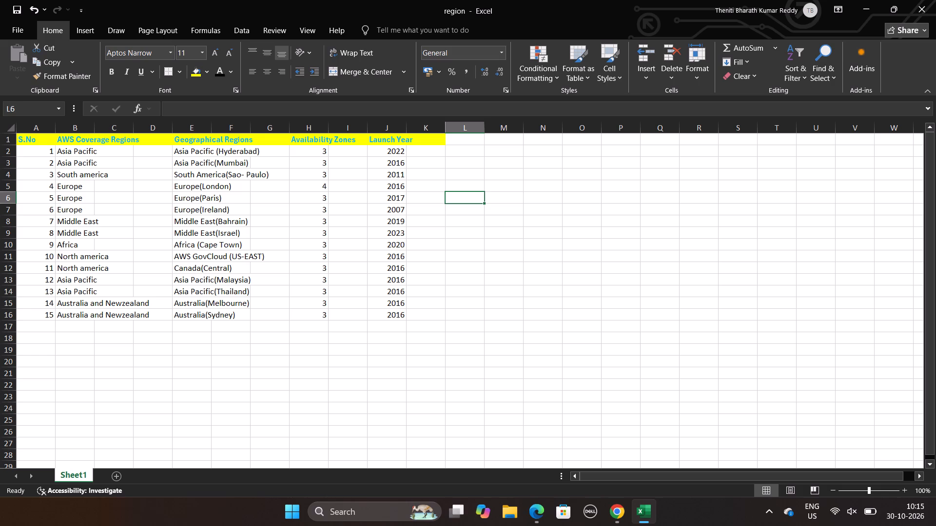
Set the font colour of the header row, cells A1 to K1, to black.
{"action": "left_click", "coordinate": [226, 68]}
{"action": "left_click_drag", "start_coordinate": [445, 143], "coordinate": [202, 150]}
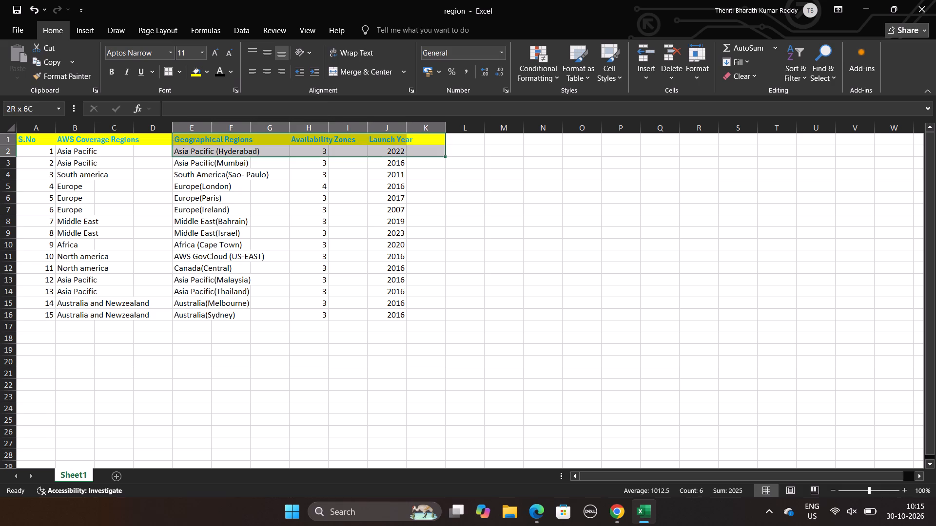
{"action": "left_click_drag", "start_coordinate": [202, 150], "coordinate": [22, 142]}
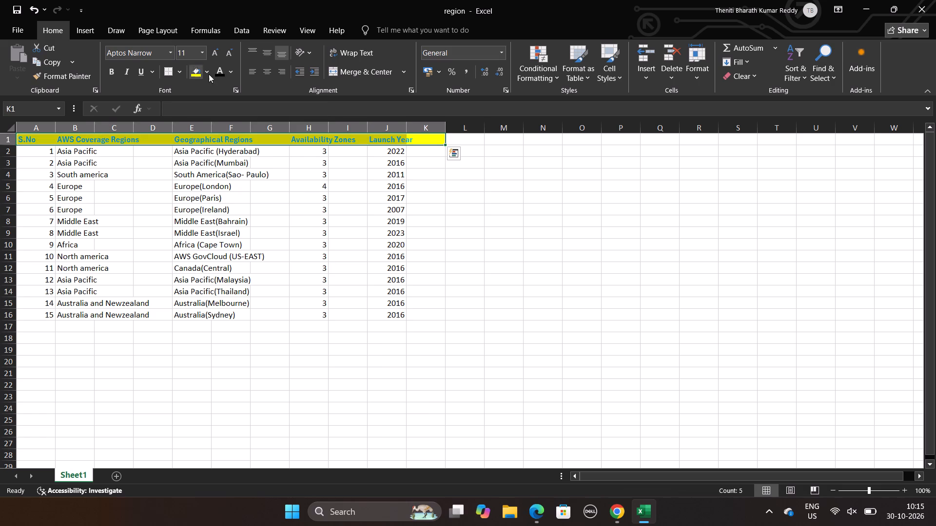
{"action": "left_click", "coordinate": [228, 73]}
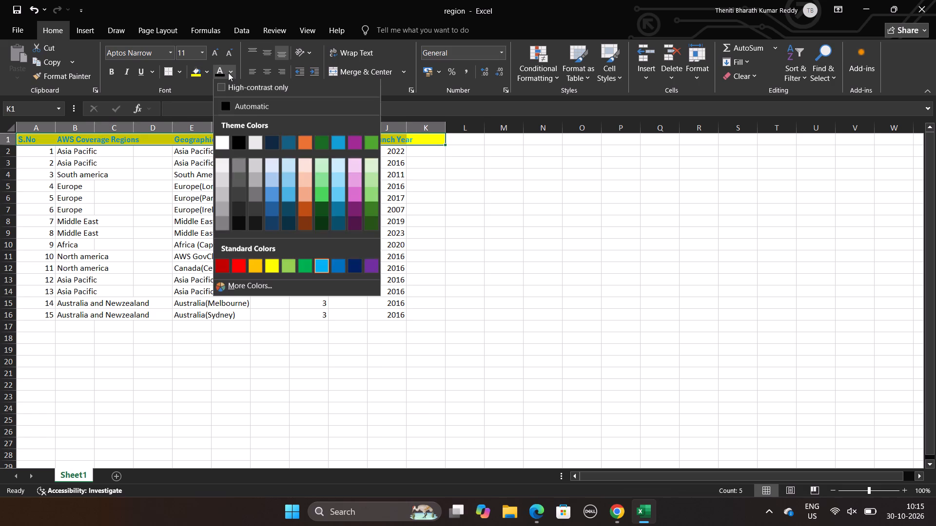
{"action": "left_click", "coordinate": [238, 147]}
{"action": "left_click", "coordinate": [520, 215]}
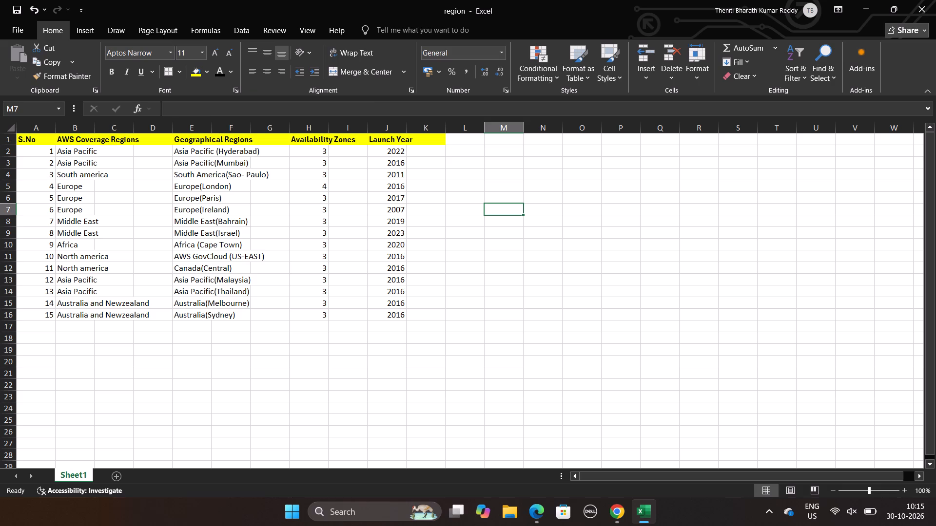
{"action": "left_click", "coordinate": [418, 346]}
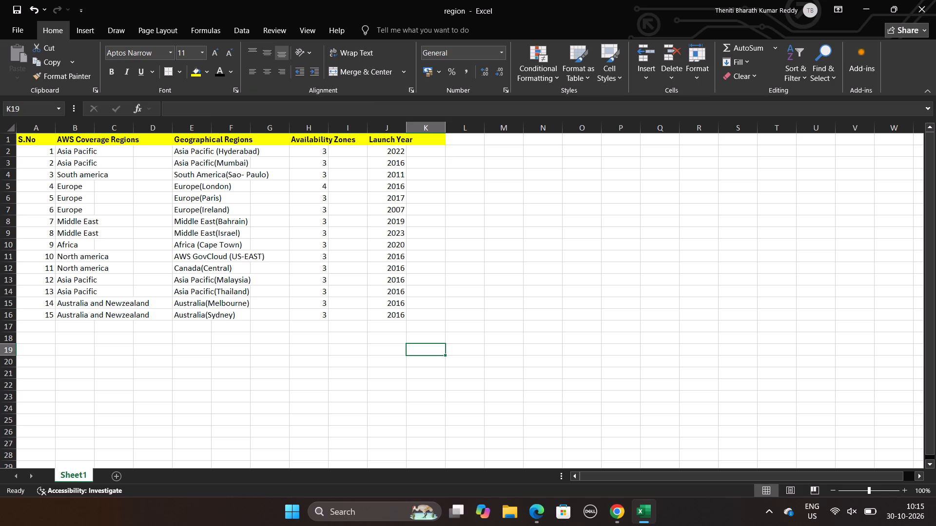
Select the whole region table with its headers, cells A1 to K16.
{"action": "left_click_drag", "start_coordinate": [444, 319], "coordinate": [191, 133]}
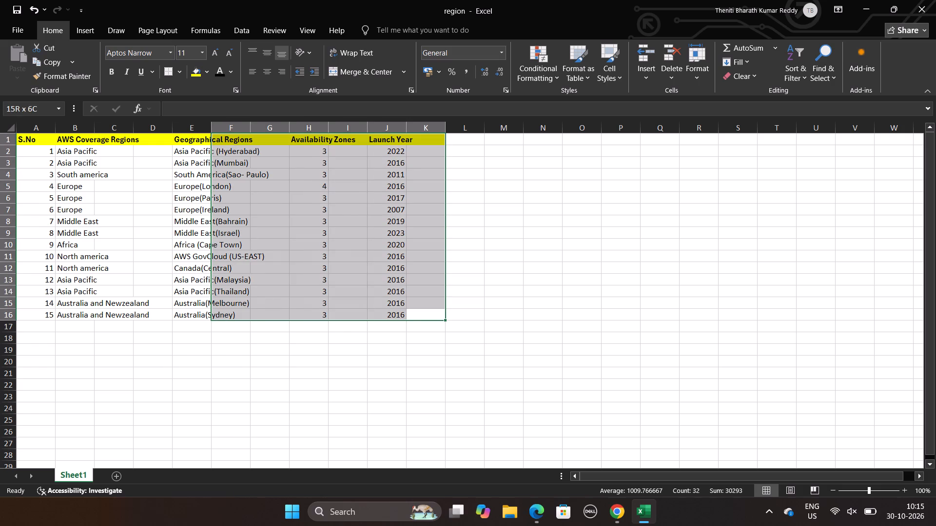
{"action": "left_click_drag", "start_coordinate": [191, 133], "coordinate": [0, 137]}
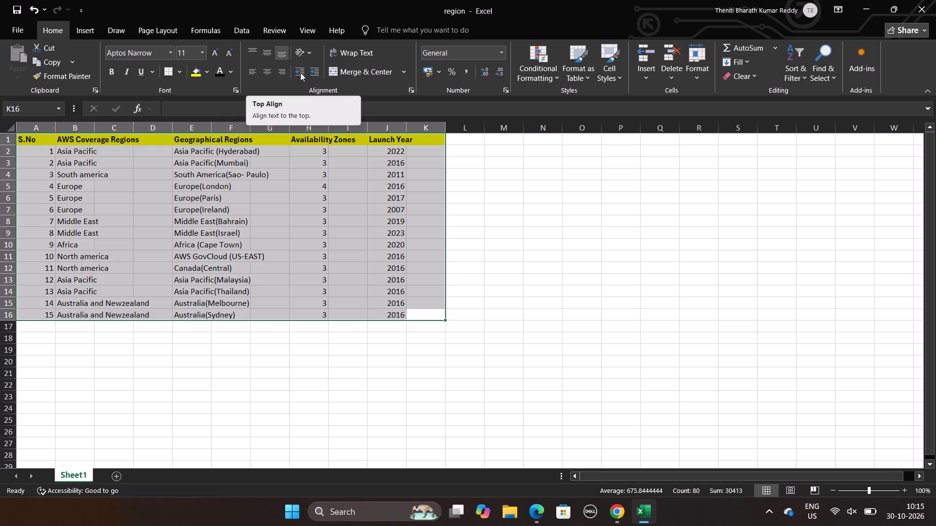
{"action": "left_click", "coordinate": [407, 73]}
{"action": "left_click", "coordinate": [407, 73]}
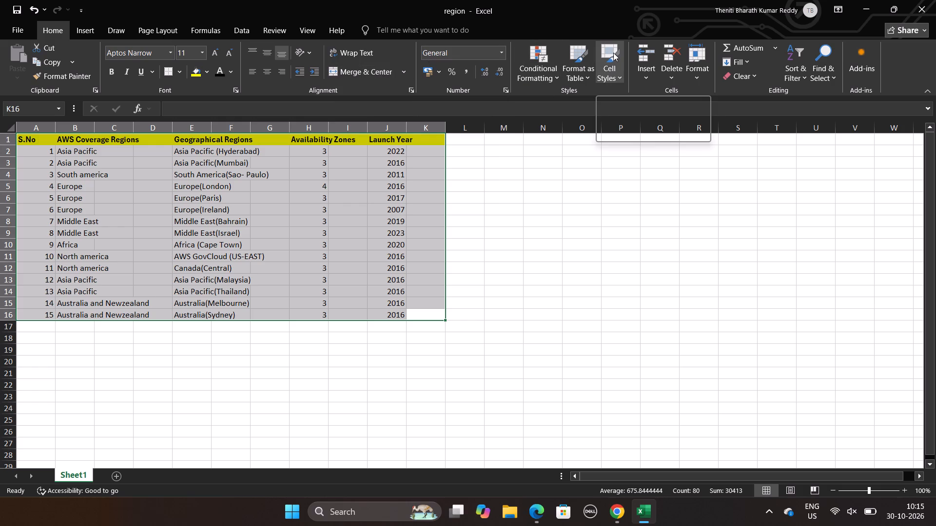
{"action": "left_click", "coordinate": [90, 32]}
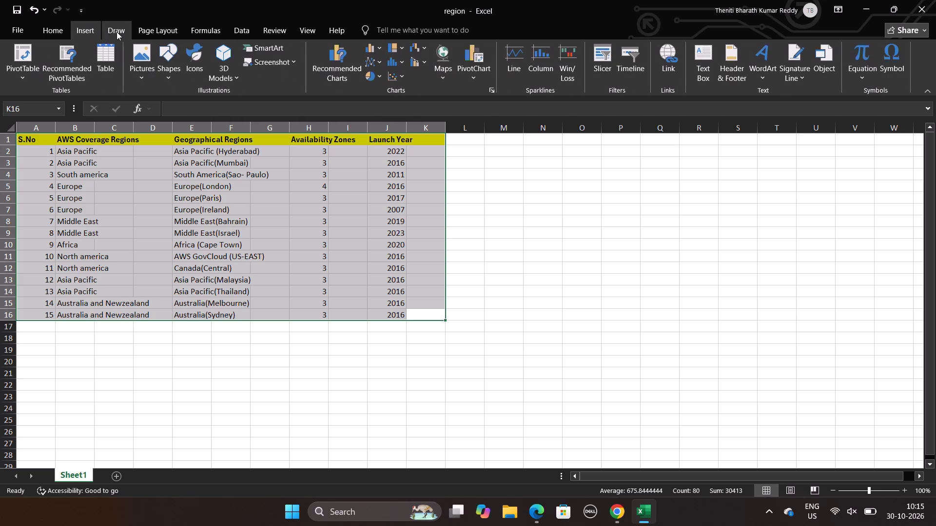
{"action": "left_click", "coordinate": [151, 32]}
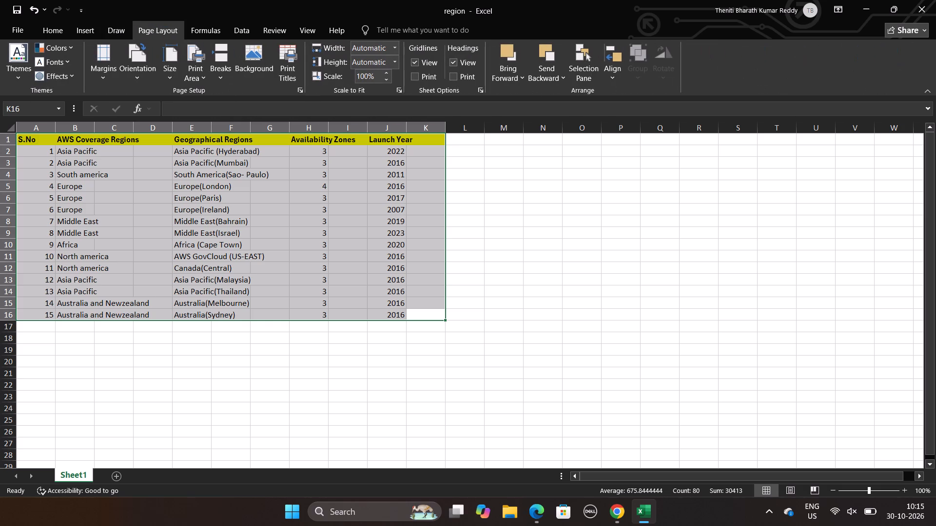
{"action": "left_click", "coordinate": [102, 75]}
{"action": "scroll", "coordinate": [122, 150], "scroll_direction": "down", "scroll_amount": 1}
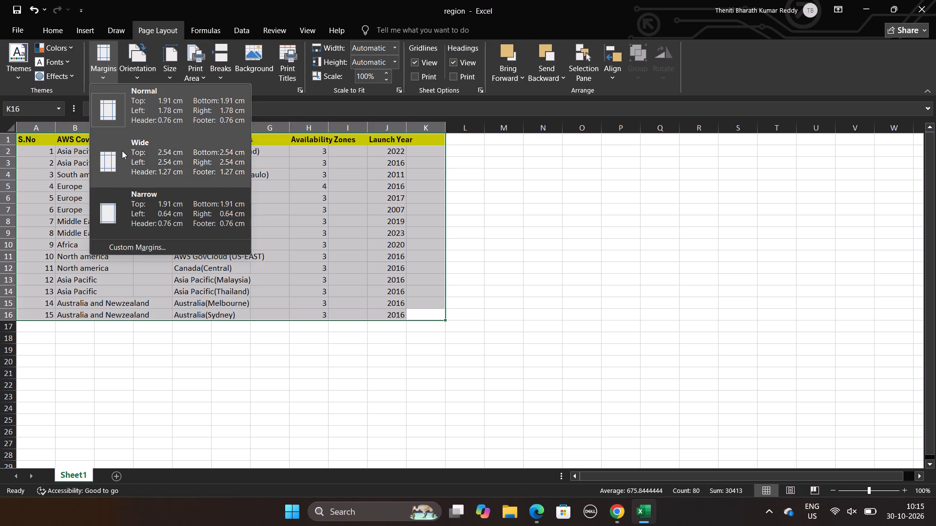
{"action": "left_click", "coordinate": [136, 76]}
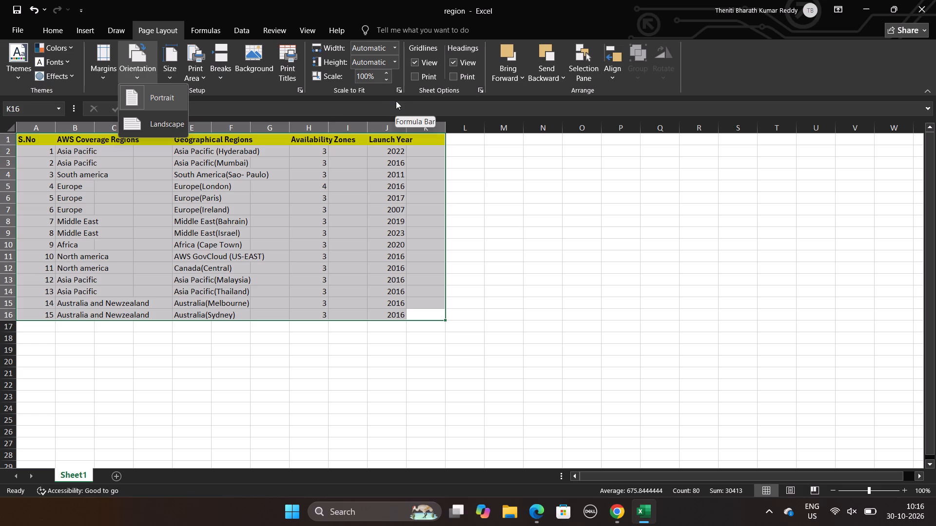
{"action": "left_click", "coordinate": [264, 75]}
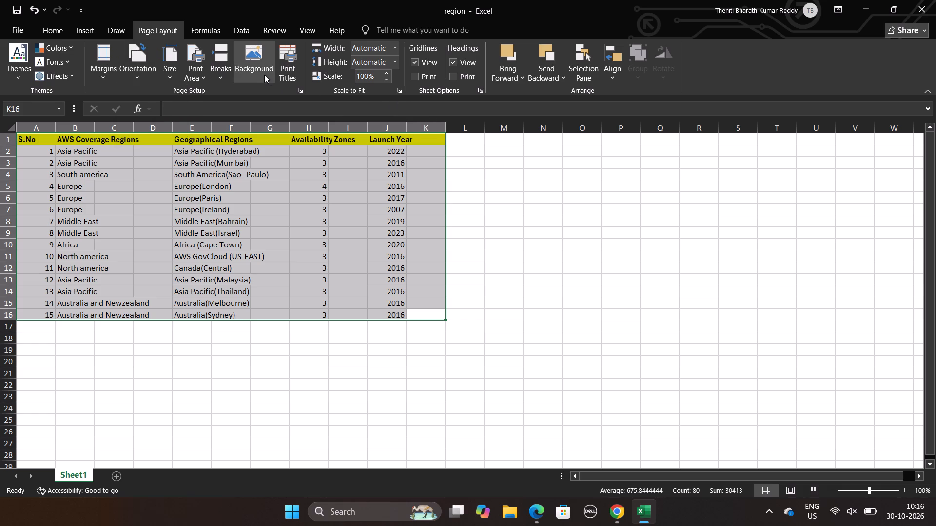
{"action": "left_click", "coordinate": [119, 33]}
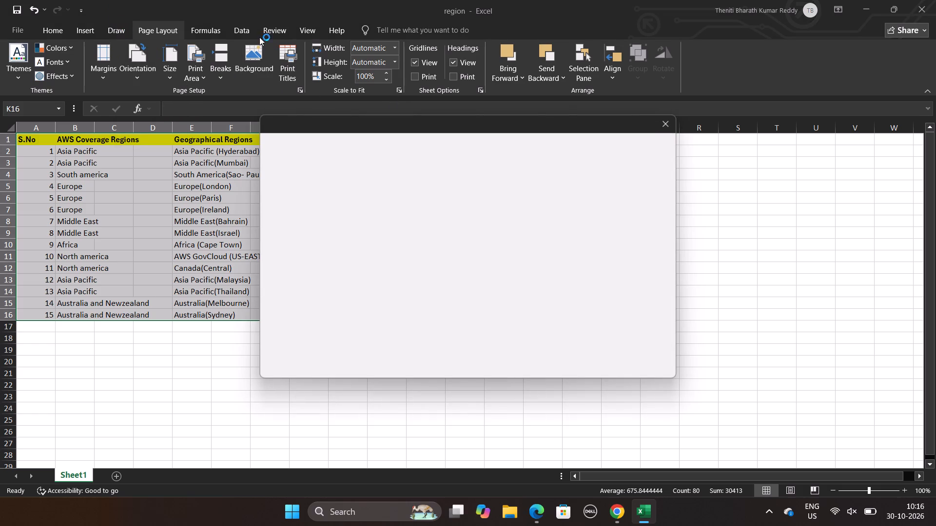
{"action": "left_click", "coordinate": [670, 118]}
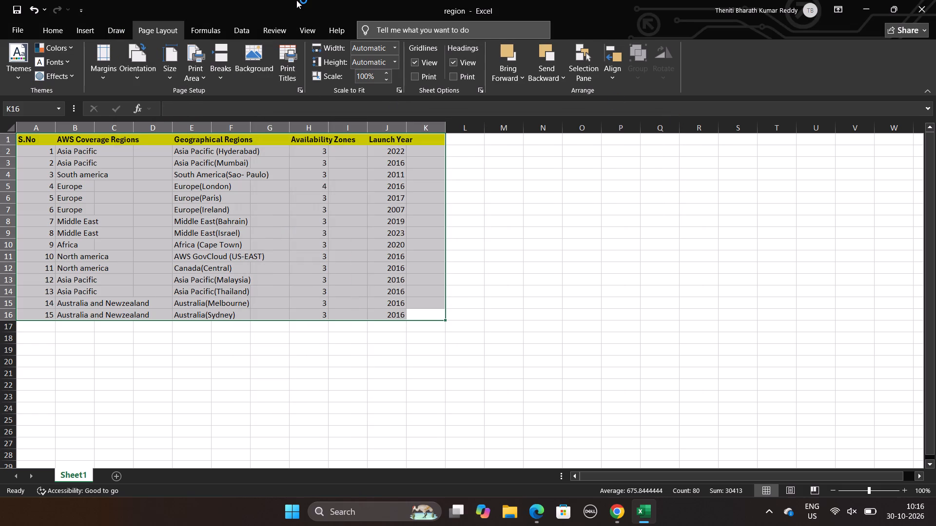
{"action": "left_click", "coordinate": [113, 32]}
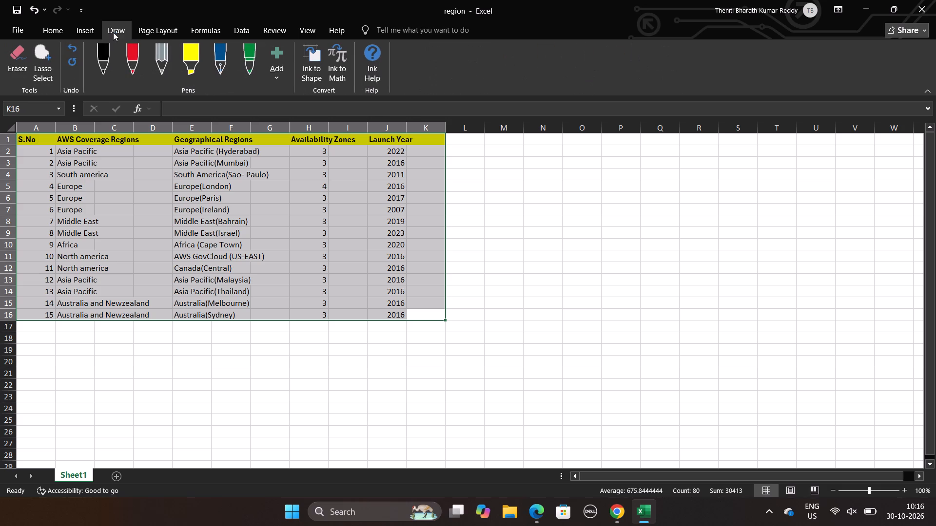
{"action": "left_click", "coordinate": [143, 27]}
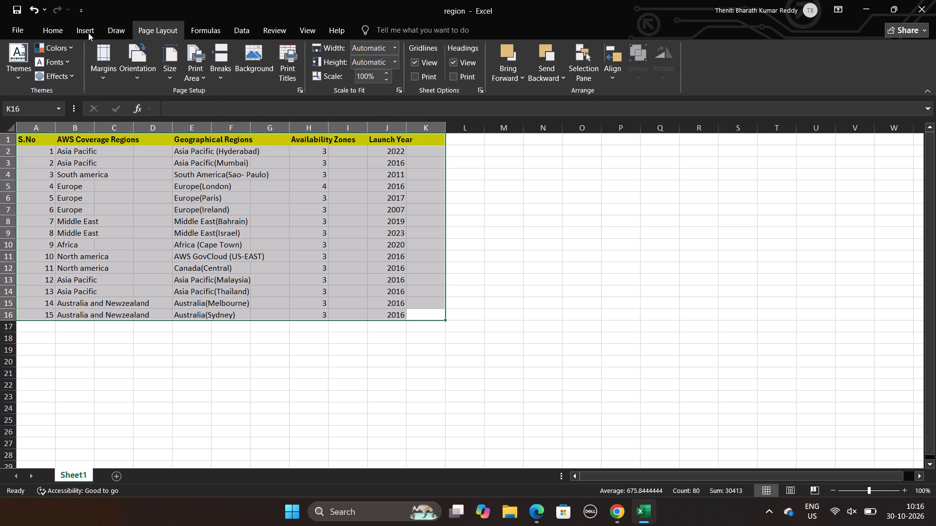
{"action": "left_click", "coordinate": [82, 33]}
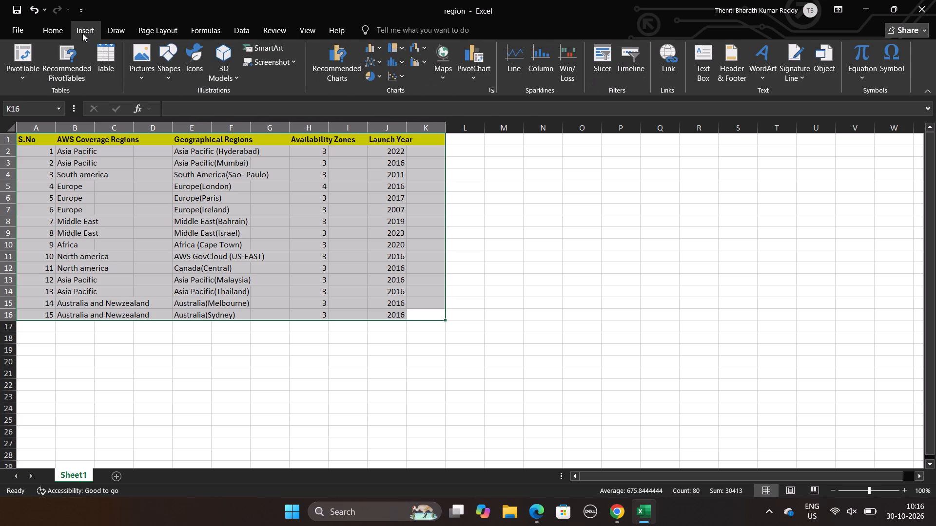
Apply All Borders to the whole region table, cells A1 to K16.
{"action": "left_click", "coordinate": [54, 28]}
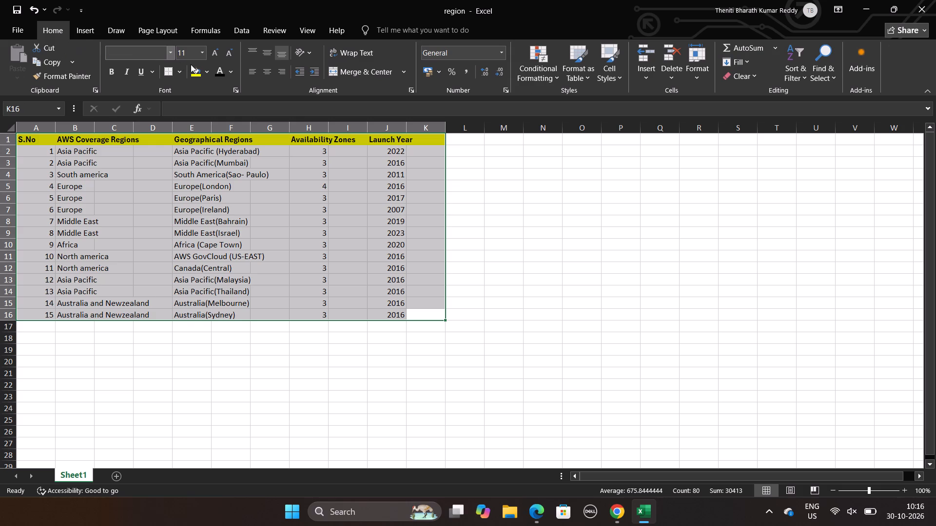
{"action": "left_click", "coordinate": [175, 67]}
{"action": "left_click", "coordinate": [178, 70]}
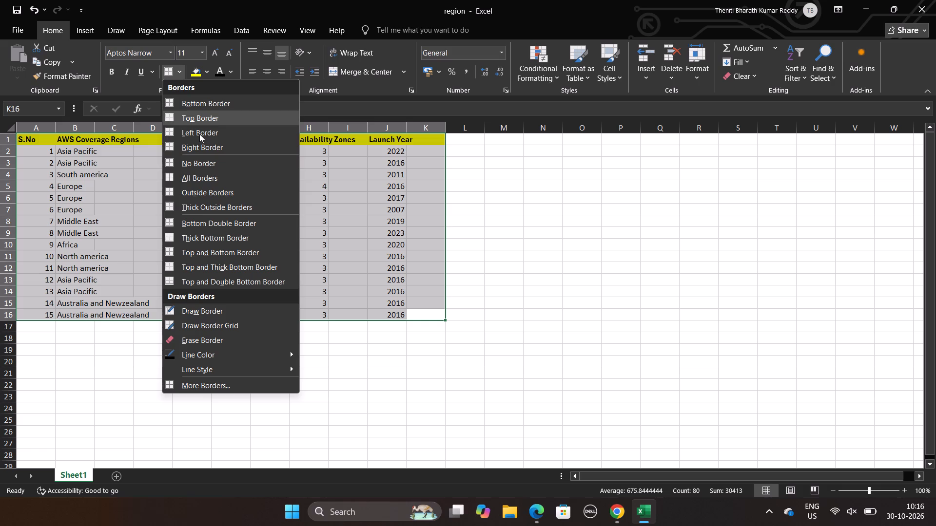
{"action": "left_click", "coordinate": [202, 182]}
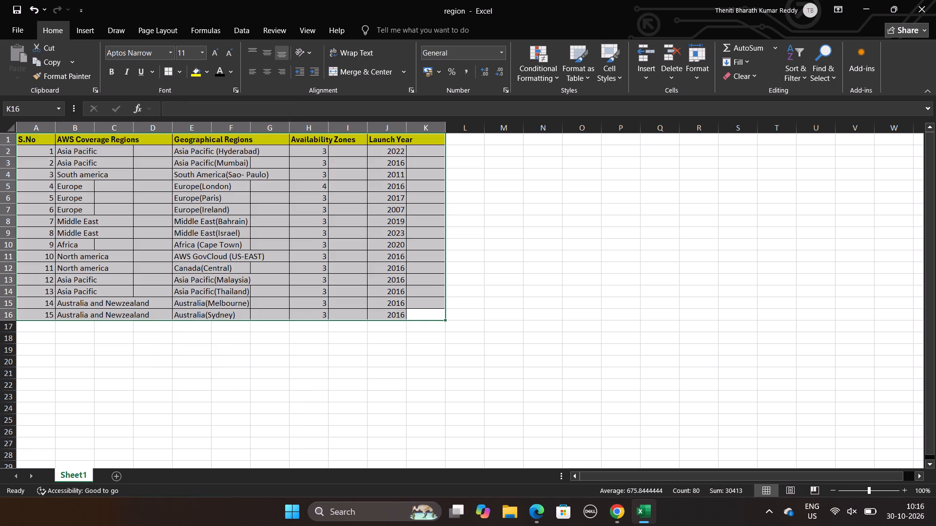
{"action": "left_click", "coordinate": [335, 367]}
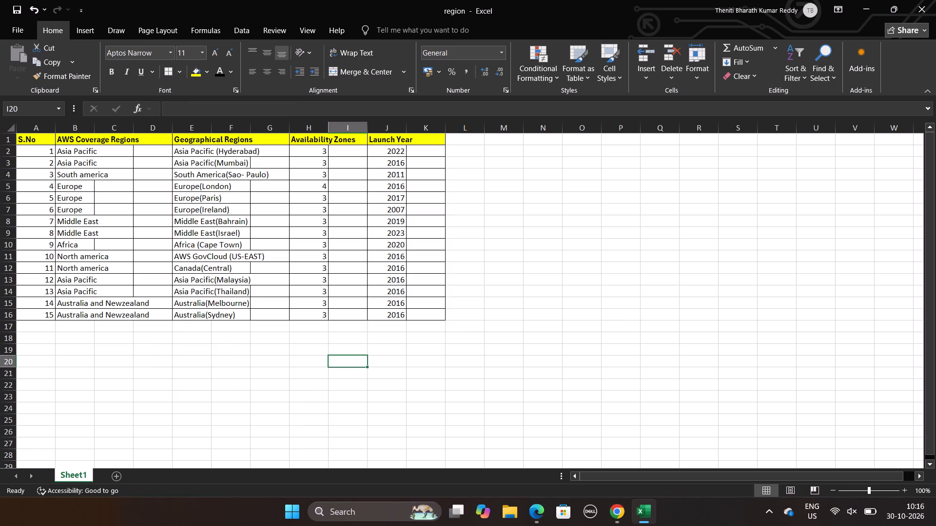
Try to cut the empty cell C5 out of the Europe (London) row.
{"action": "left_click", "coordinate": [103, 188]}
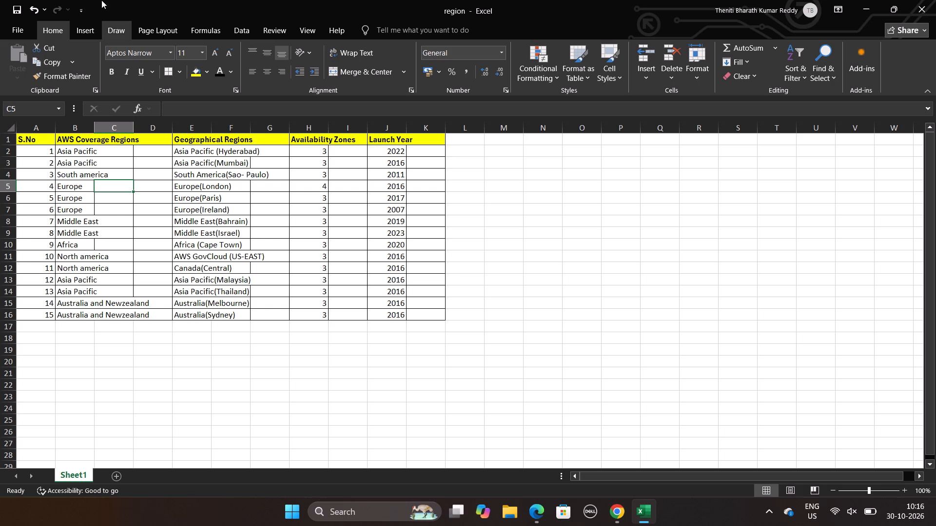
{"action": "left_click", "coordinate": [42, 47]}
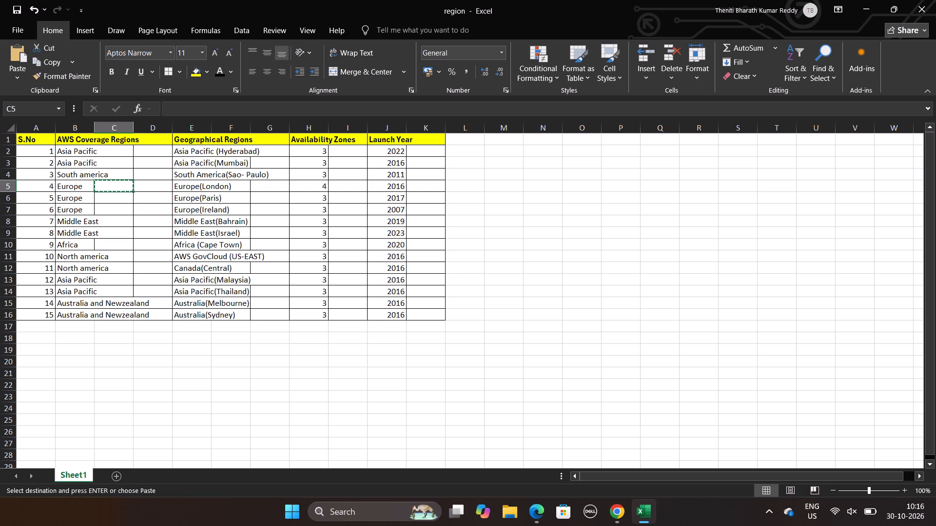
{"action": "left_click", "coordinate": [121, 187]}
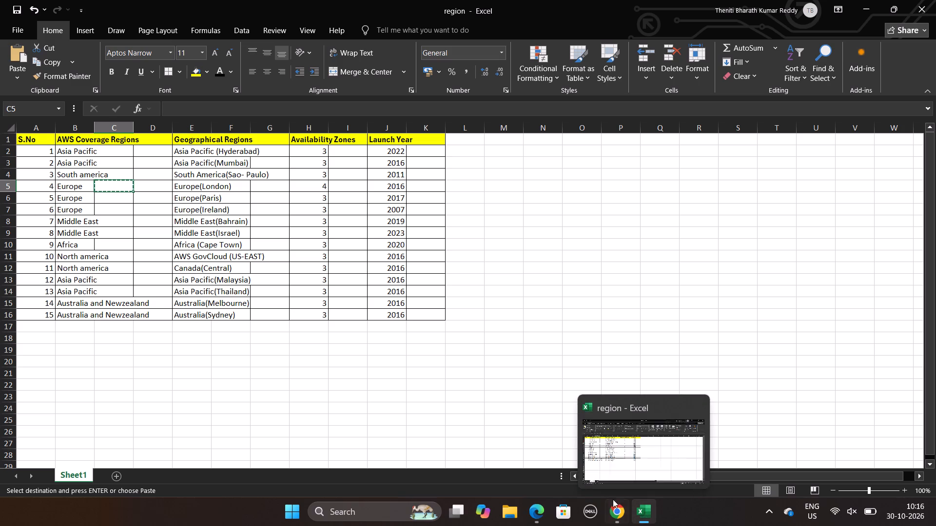
Switch to Chrome and search in a new tab for "how to remove a single cell in excell sheet".
{"action": "left_click", "coordinate": [598, 461]}
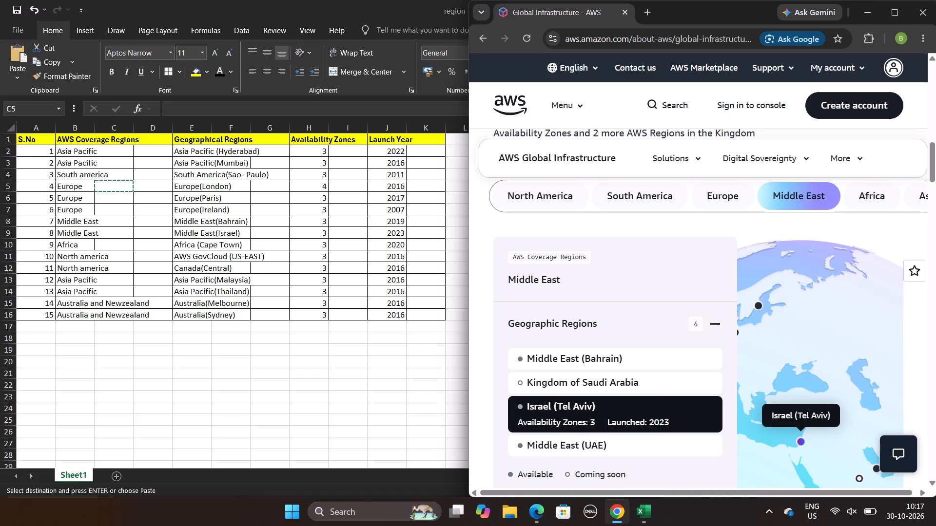
{"action": "left_click", "coordinate": [649, 11]}
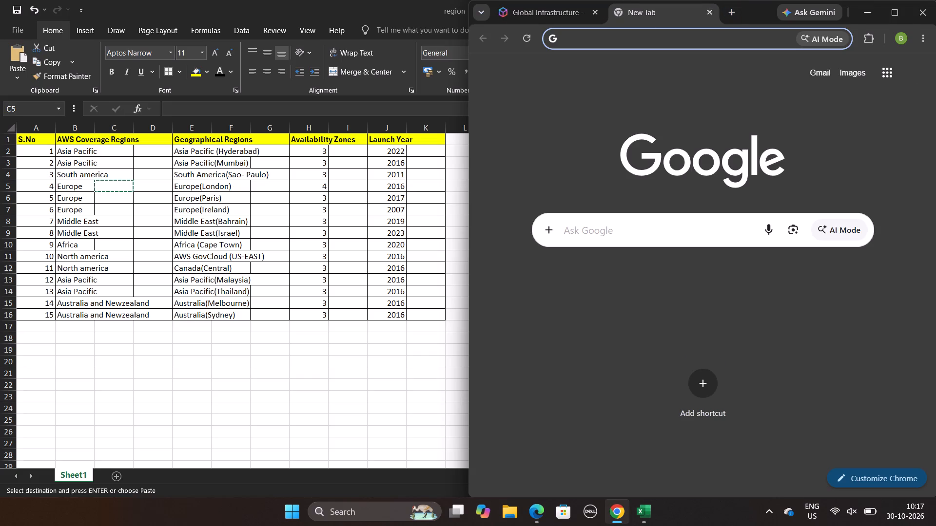
{"action": "type", "text": "how to"}
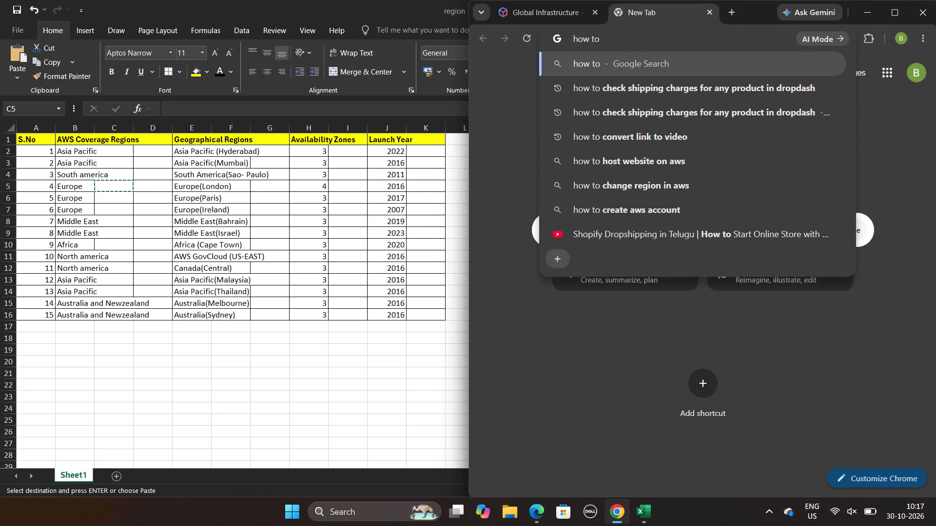
{"action": "key", "text": "space"}
{"action": "type", "text": "remo"}
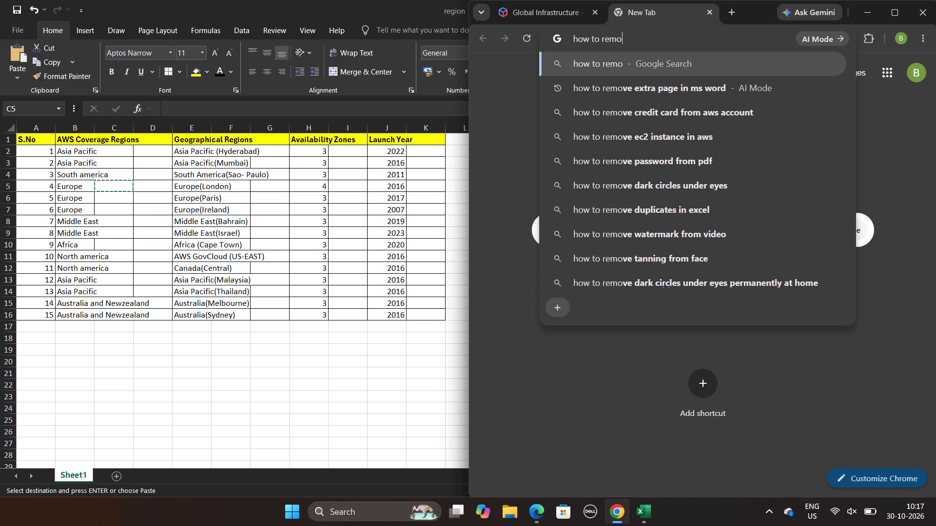
{"action": "type", "text": "ve a"}
{"action": "key", "text": "space"}
{"action": "type", "text": "singlr"}
{"action": "key", "text": "space"}
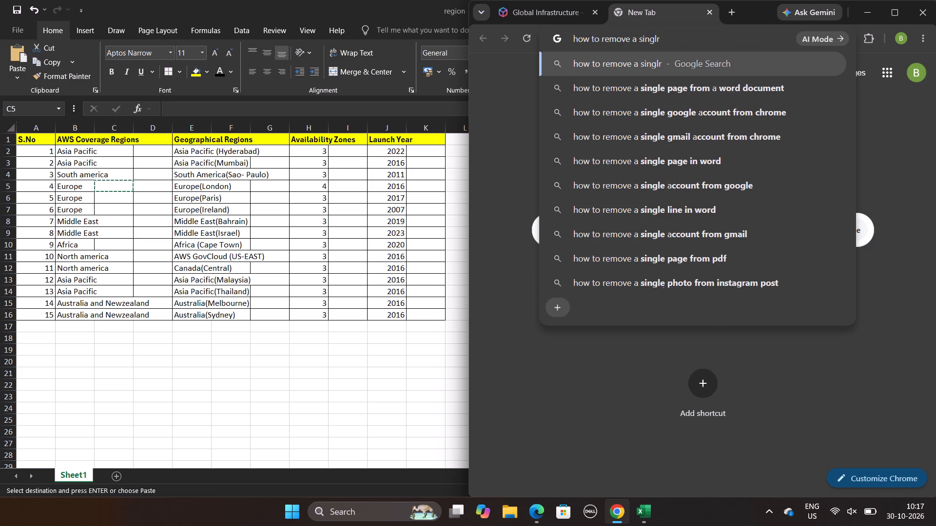
{"action": "key", "text": "BackSpace"}
{"action": "key", "text": "BackSpace"}
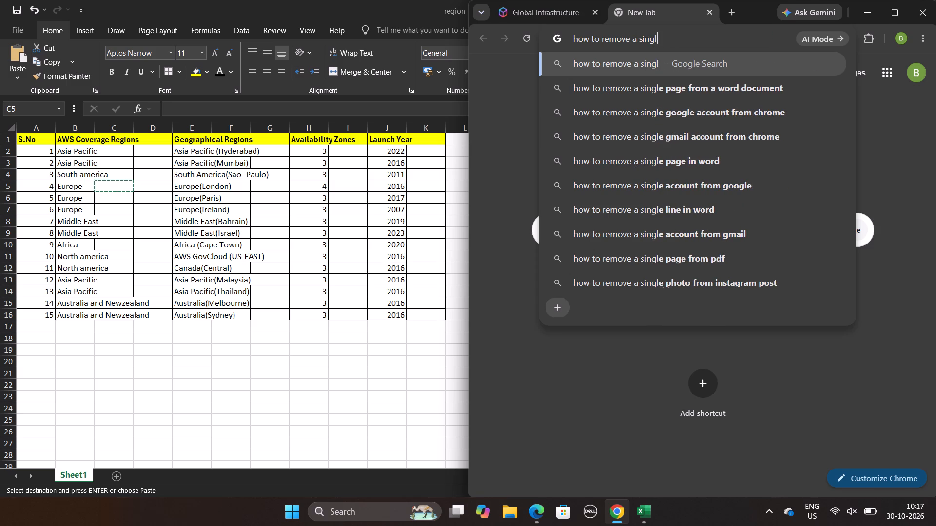
{"action": "type", "text": "e cel"}
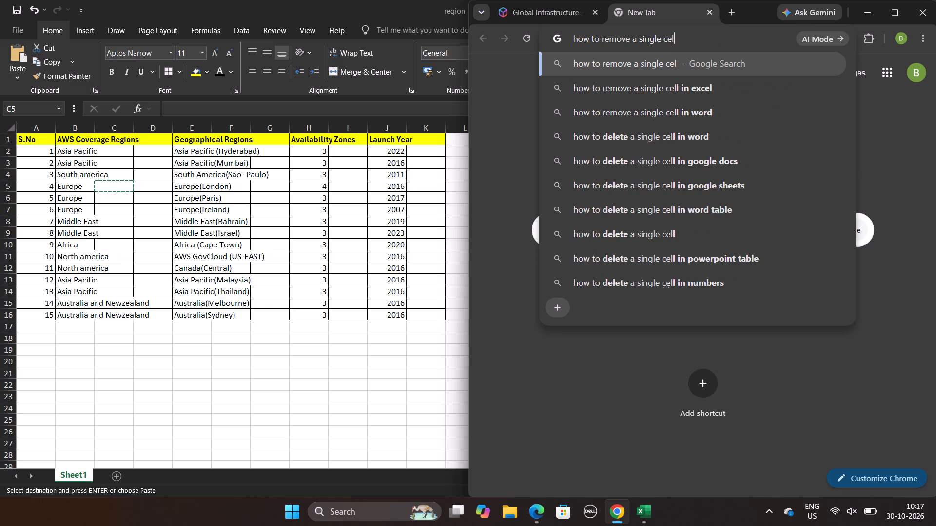
{"action": "type", "text": "l in excell sheet"}
{"action": "key", "text": "Return"}
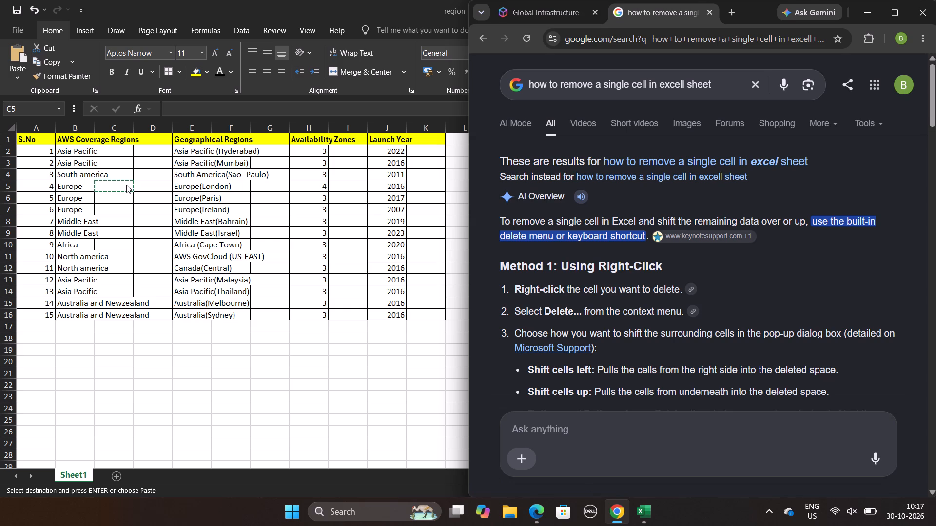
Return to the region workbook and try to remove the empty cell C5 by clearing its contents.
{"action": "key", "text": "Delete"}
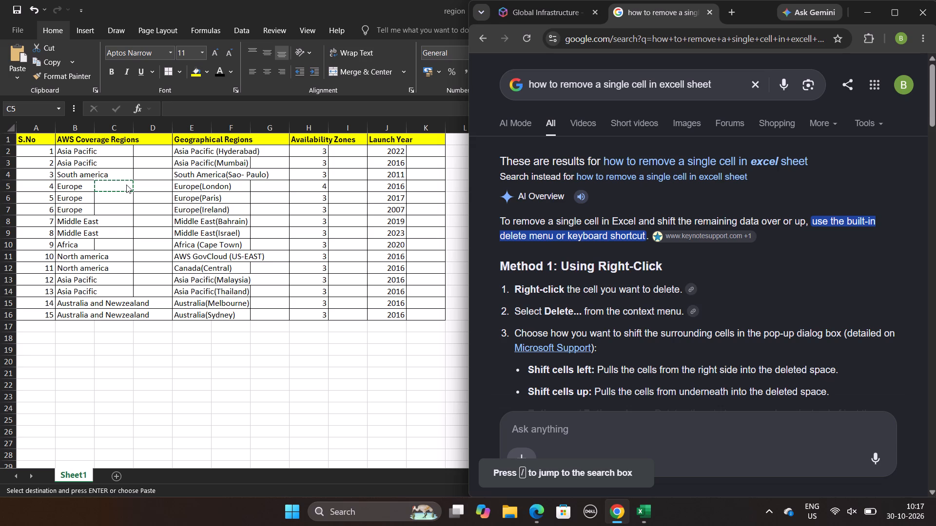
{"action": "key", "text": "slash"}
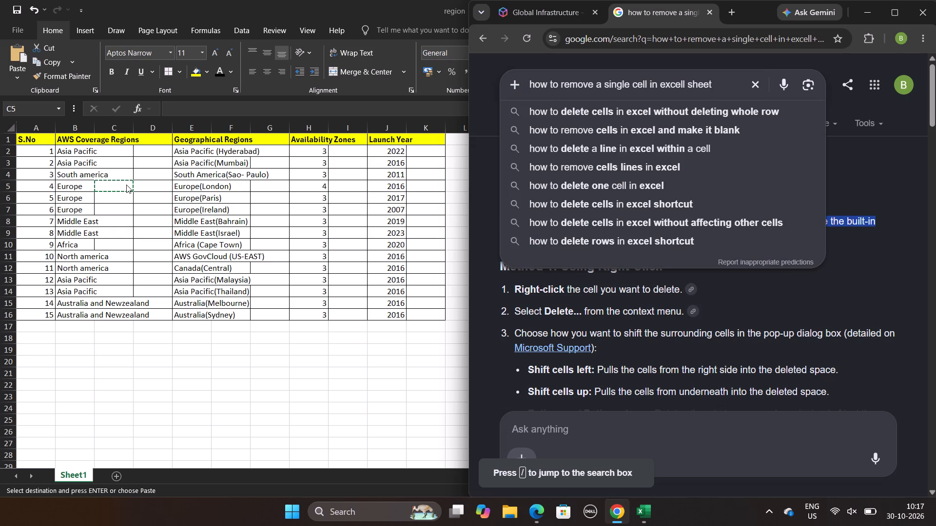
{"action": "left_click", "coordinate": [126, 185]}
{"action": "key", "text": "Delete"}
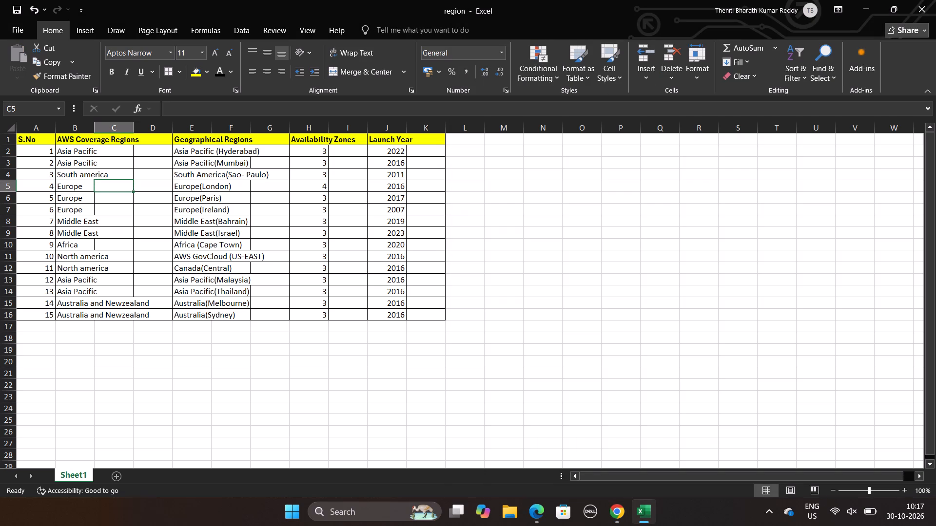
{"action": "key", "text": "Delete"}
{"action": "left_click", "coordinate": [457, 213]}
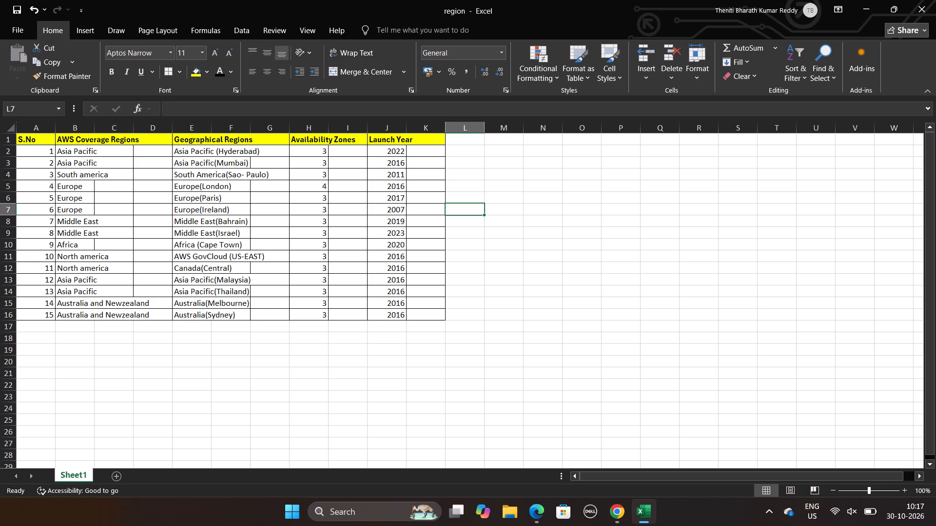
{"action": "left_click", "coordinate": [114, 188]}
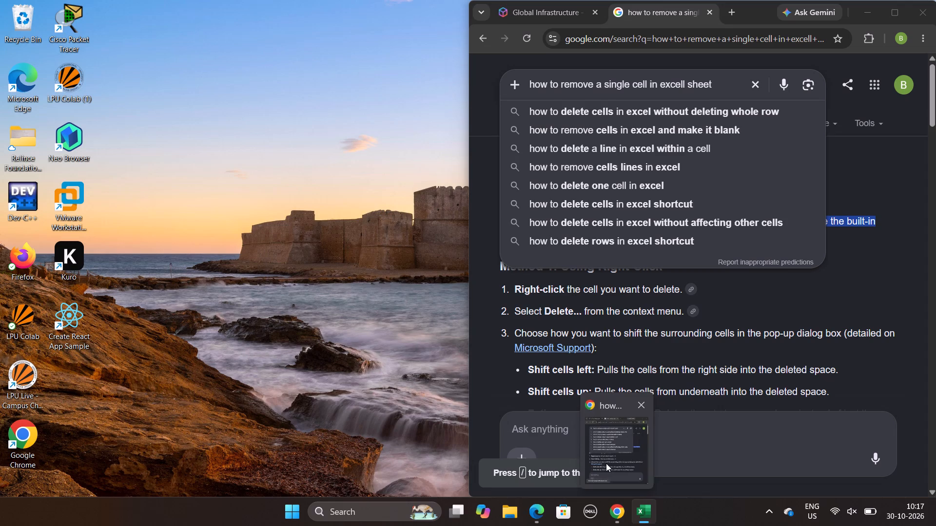
Go back to the Chrome search results and read the methods for deleting a single cell in Excel.
{"action": "left_click", "coordinate": [606, 463]}
{"action": "left_click", "coordinate": [784, 296]}
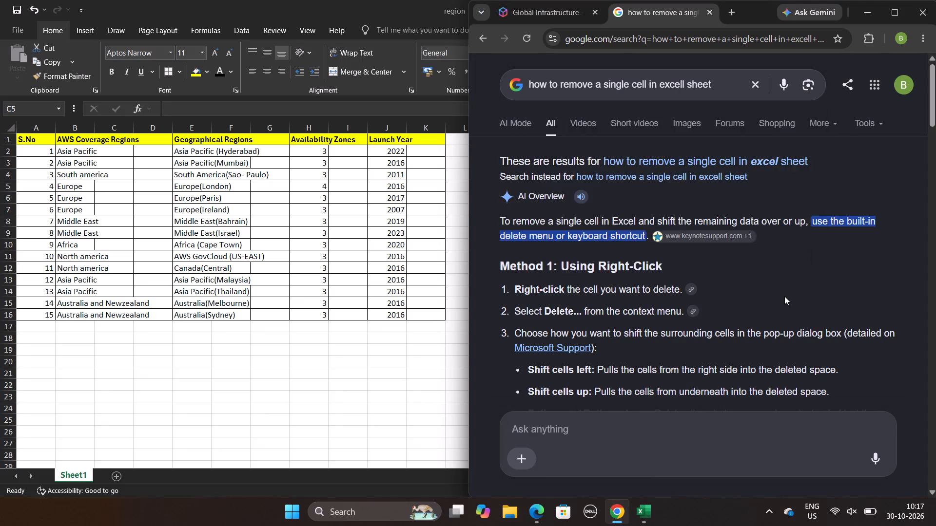
{"action": "scroll", "coordinate": [784, 296], "scroll_direction": "down", "scroll_amount": 2}
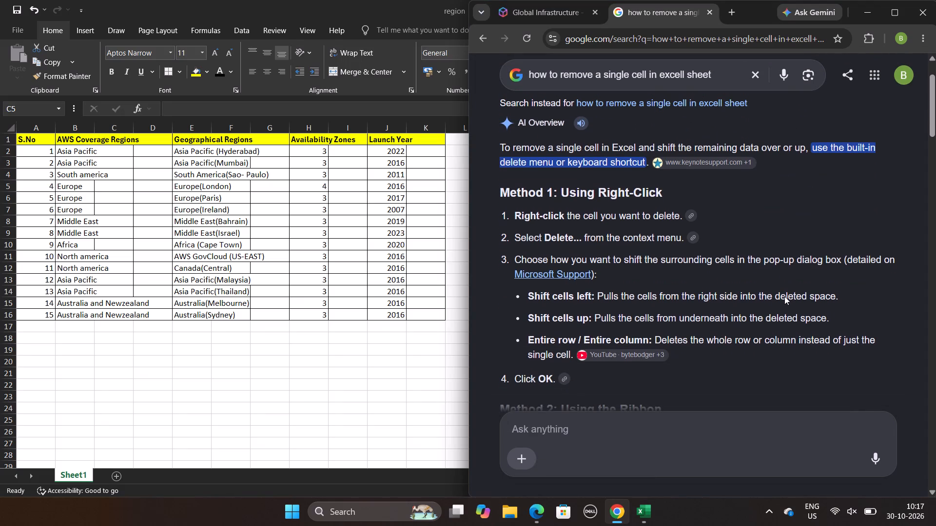
{"action": "scroll", "coordinate": [784, 296], "scroll_direction": "down", "scroll_amount": 3}
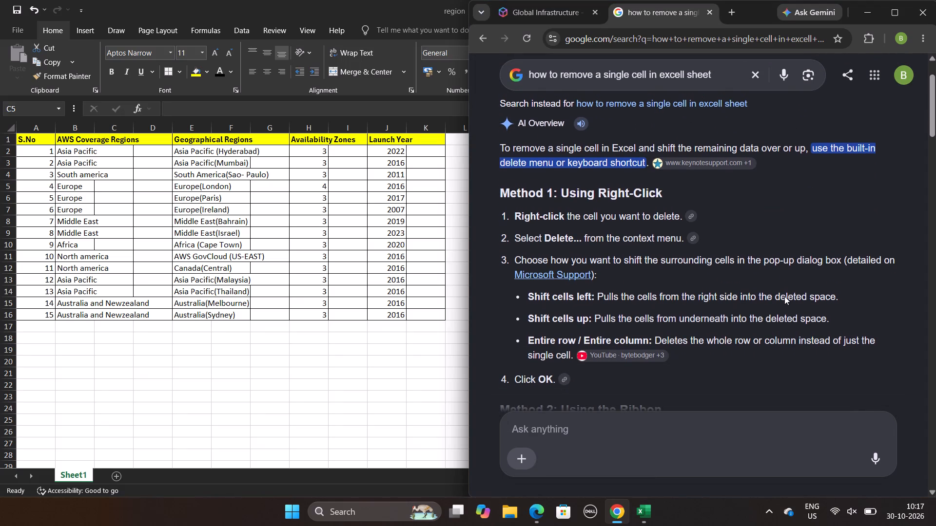
{"action": "scroll", "coordinate": [784, 296], "scroll_direction": "down", "scroll_amount": 2}
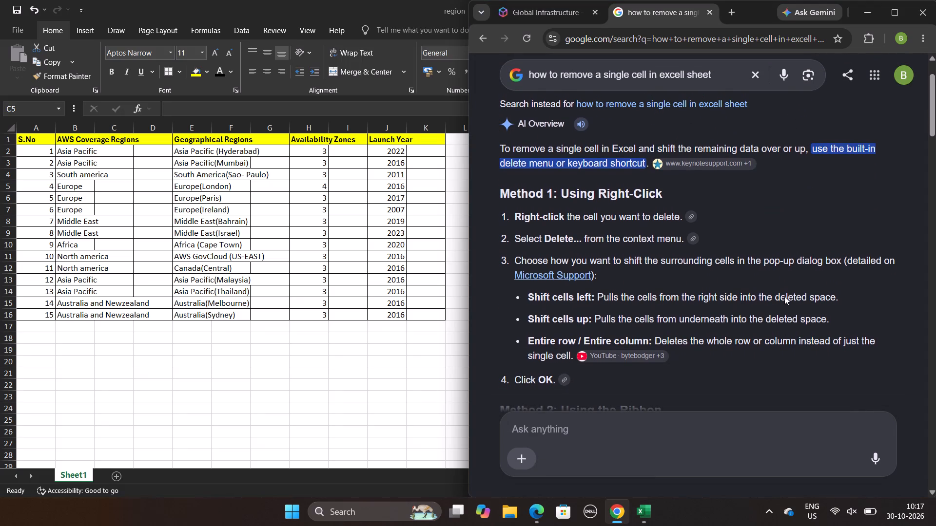
{"action": "scroll", "coordinate": [784, 296], "scroll_direction": "down", "scroll_amount": 4}
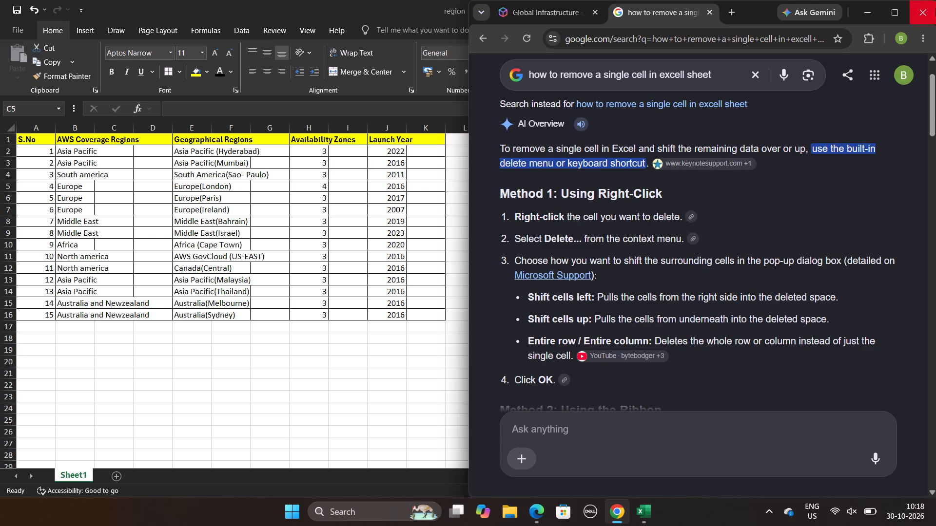
{"action": "left_click_drag", "start_coordinate": [929, 0], "coordinate": [924, 18]}
{"action": "left_click", "coordinate": [924, 35]}
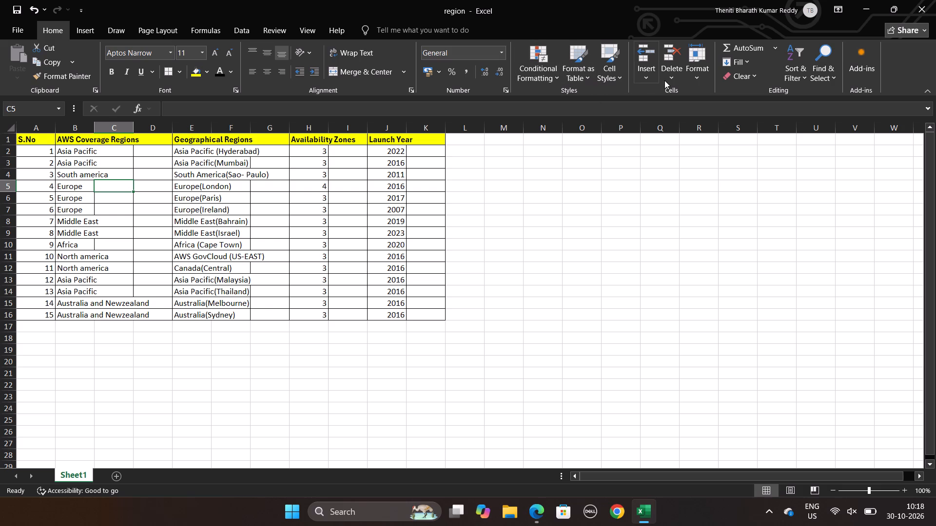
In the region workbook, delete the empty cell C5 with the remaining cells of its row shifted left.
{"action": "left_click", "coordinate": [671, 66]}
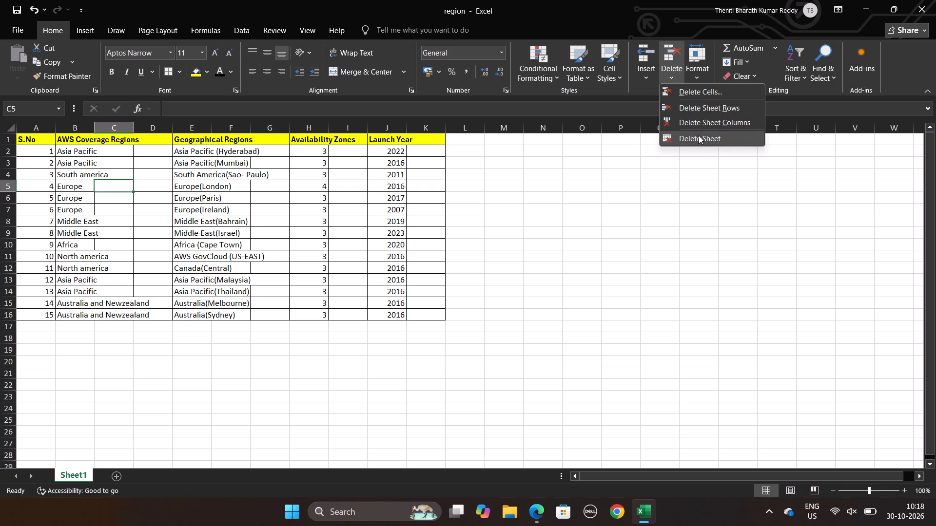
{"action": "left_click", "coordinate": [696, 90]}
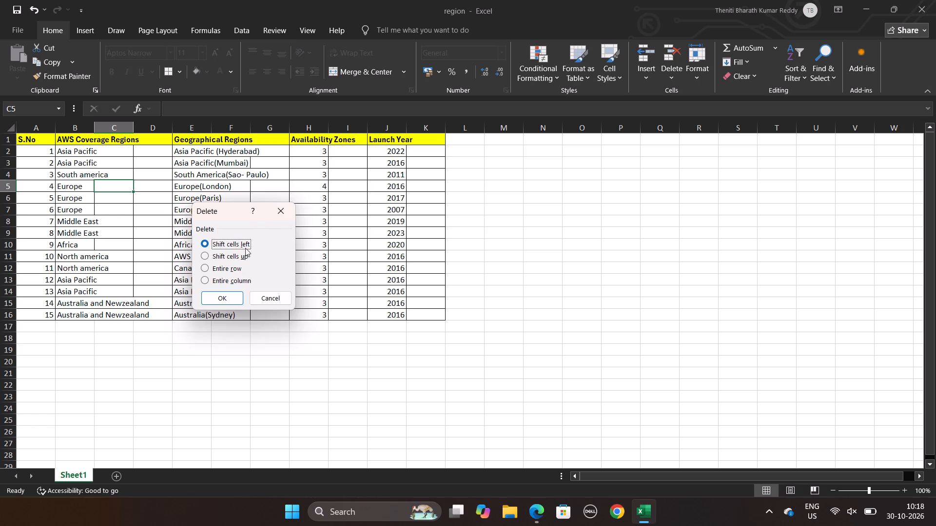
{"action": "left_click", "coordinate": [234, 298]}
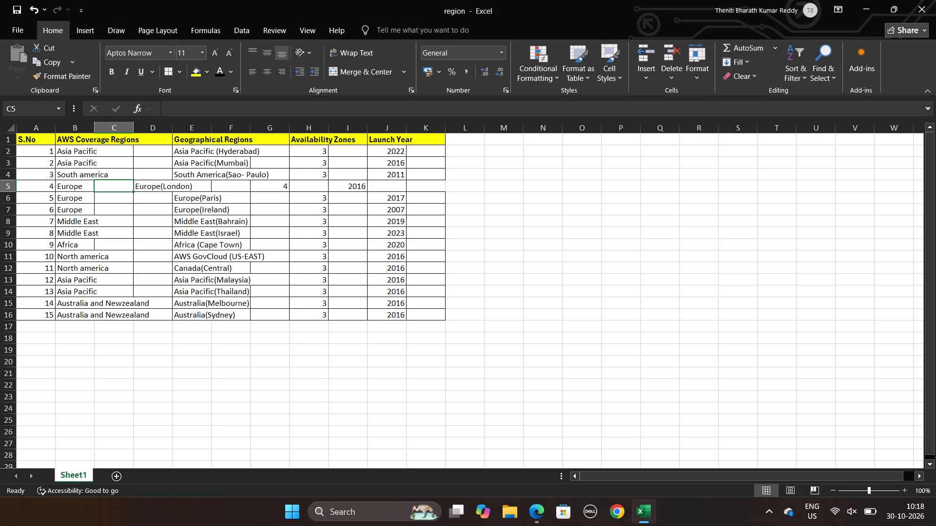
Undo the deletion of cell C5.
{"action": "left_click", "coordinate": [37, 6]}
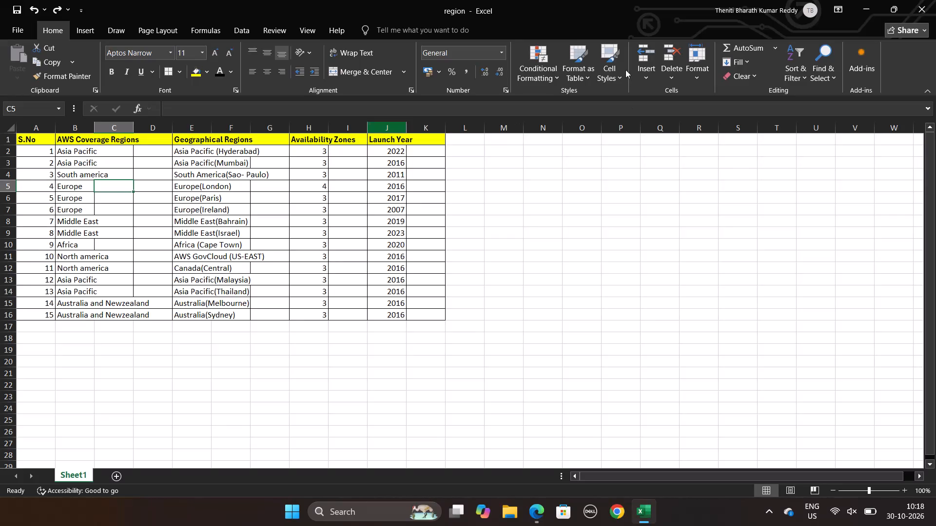
Delete the empty cell C5 with the cells below it shifted up.
{"action": "left_click", "coordinate": [671, 67]}
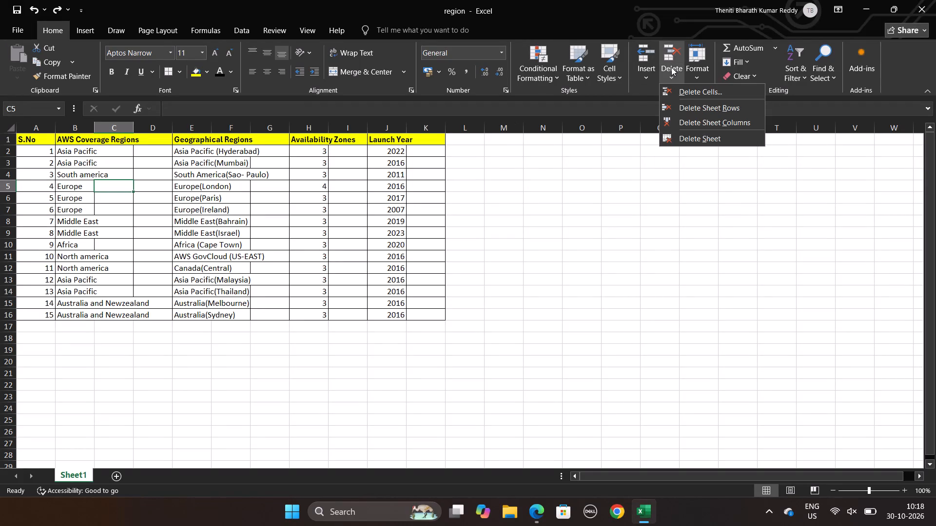
{"action": "left_click", "coordinate": [682, 90]}
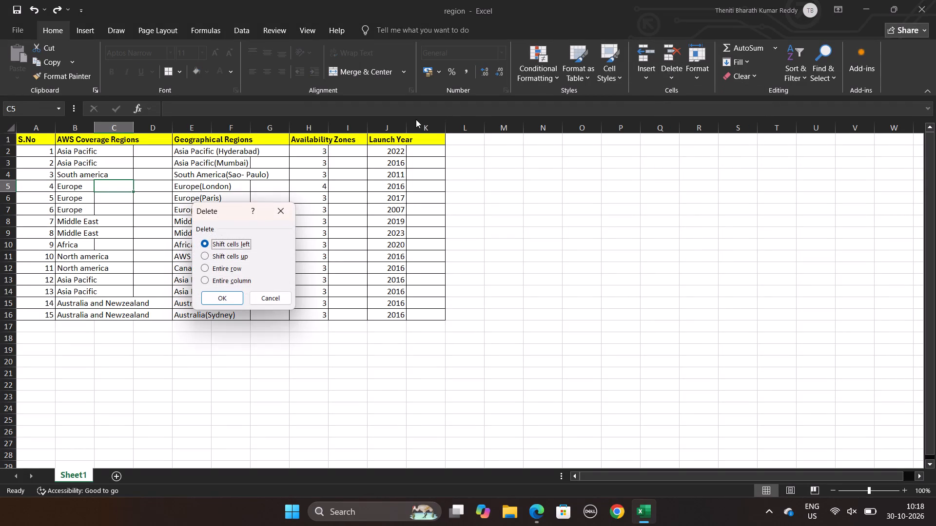
{"action": "left_click", "coordinate": [242, 255]}
{"action": "left_click", "coordinate": [225, 303]}
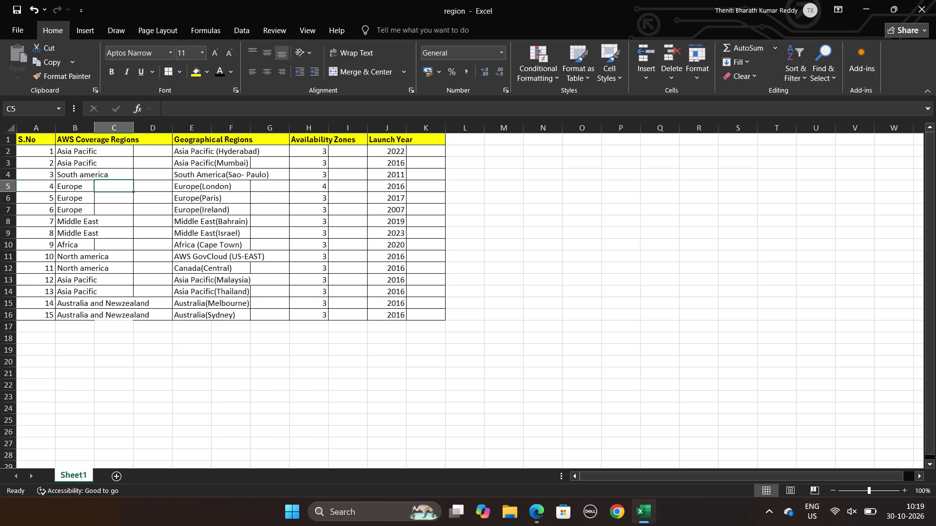
Save the region workbook.
{"action": "left_click", "coordinate": [121, 196]}
{"action": "left_click", "coordinate": [120, 188]}
{"action": "left_click", "coordinate": [33, 2]}
{"action": "scroll", "coordinate": [239, 291], "scroll_direction": "down", "scroll_amount": 1}
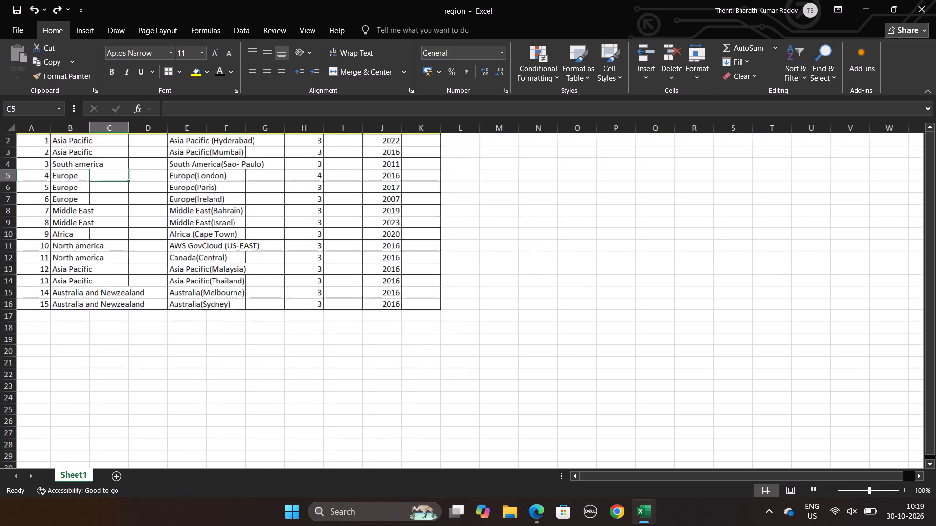
{"action": "scroll", "coordinate": [239, 291], "scroll_direction": "down", "scroll_amount": 1}
{"action": "scroll", "coordinate": [441, 326], "scroll_direction": "right", "scroll_amount": 2}
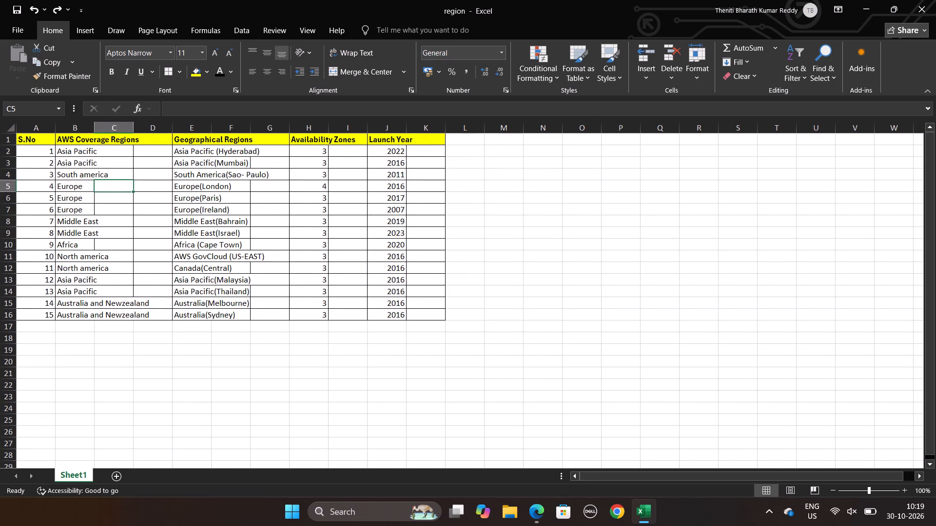
{"action": "double_click", "coordinate": [16, 5]}
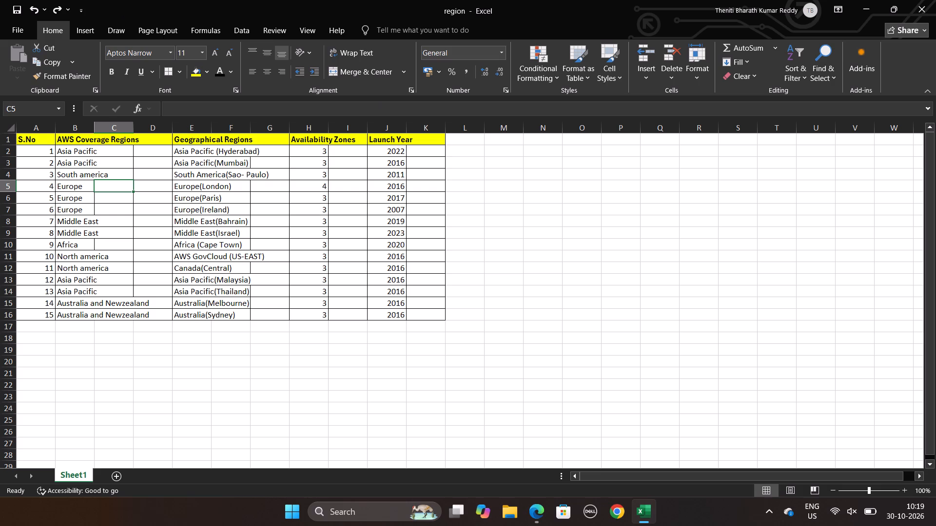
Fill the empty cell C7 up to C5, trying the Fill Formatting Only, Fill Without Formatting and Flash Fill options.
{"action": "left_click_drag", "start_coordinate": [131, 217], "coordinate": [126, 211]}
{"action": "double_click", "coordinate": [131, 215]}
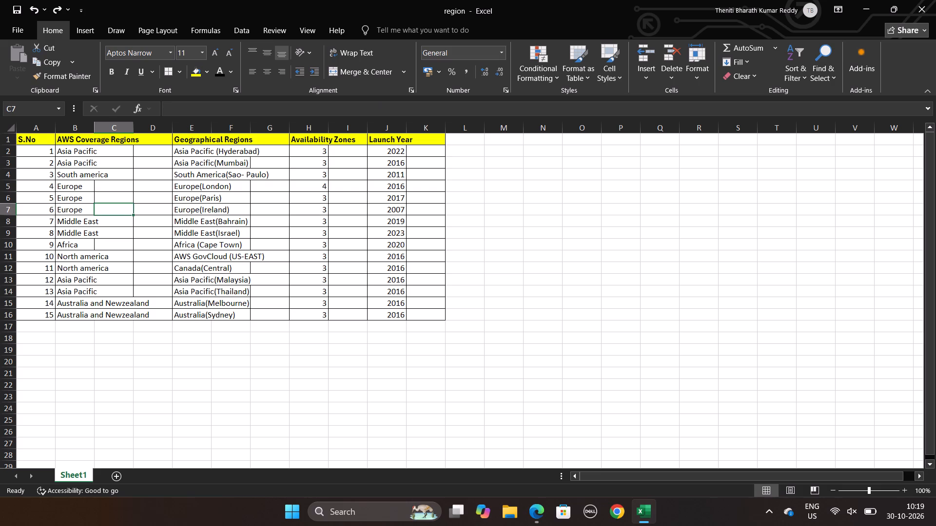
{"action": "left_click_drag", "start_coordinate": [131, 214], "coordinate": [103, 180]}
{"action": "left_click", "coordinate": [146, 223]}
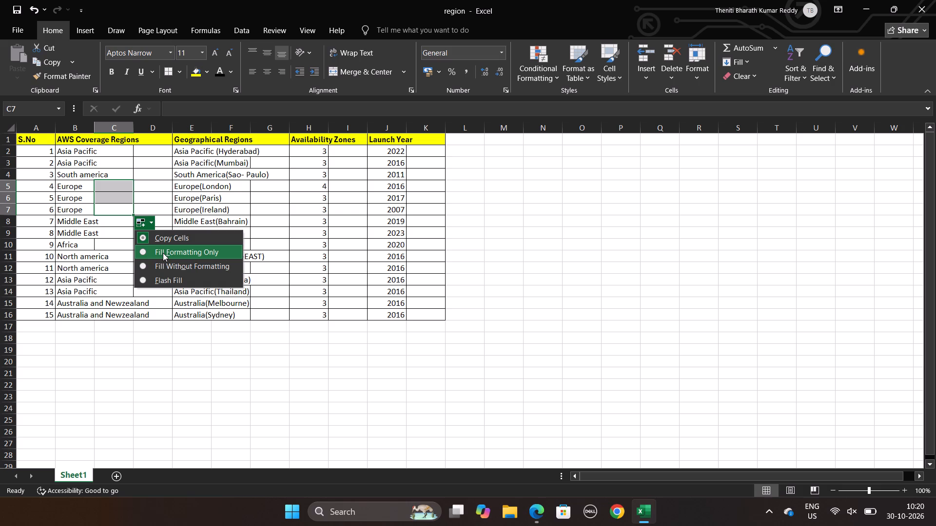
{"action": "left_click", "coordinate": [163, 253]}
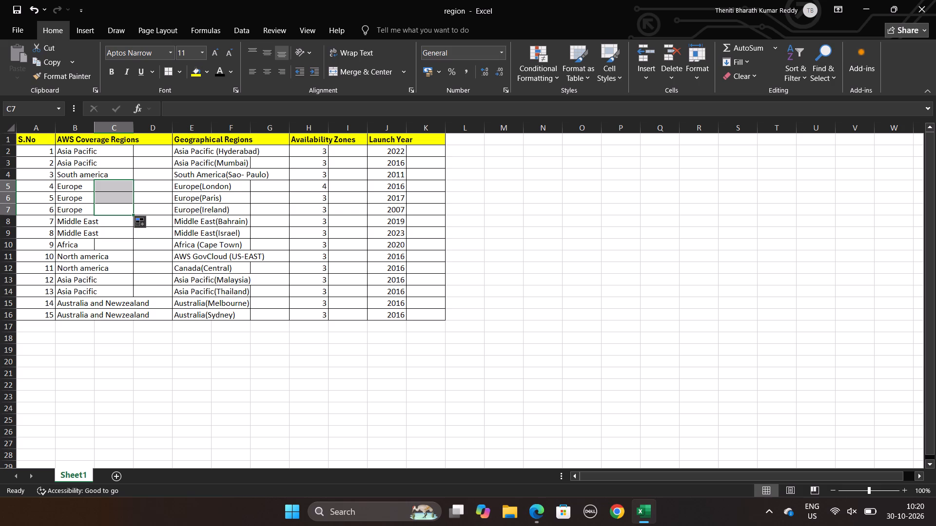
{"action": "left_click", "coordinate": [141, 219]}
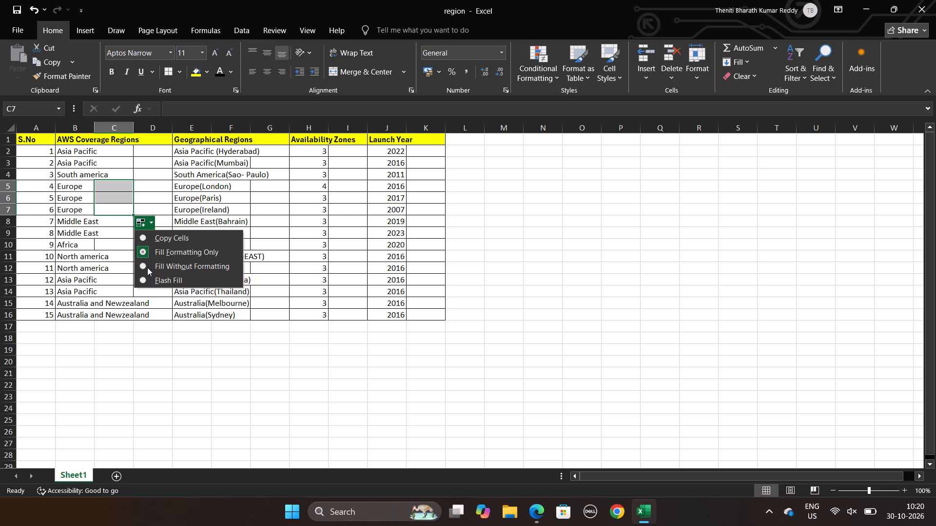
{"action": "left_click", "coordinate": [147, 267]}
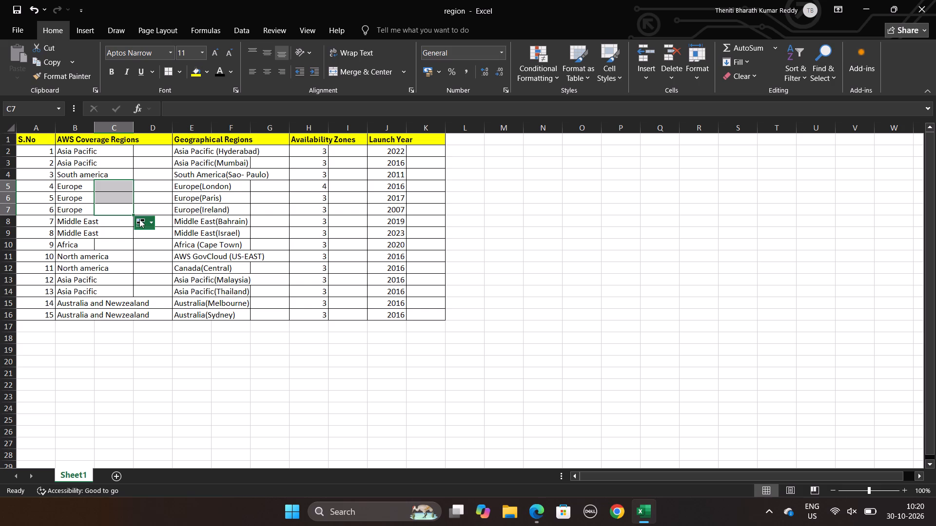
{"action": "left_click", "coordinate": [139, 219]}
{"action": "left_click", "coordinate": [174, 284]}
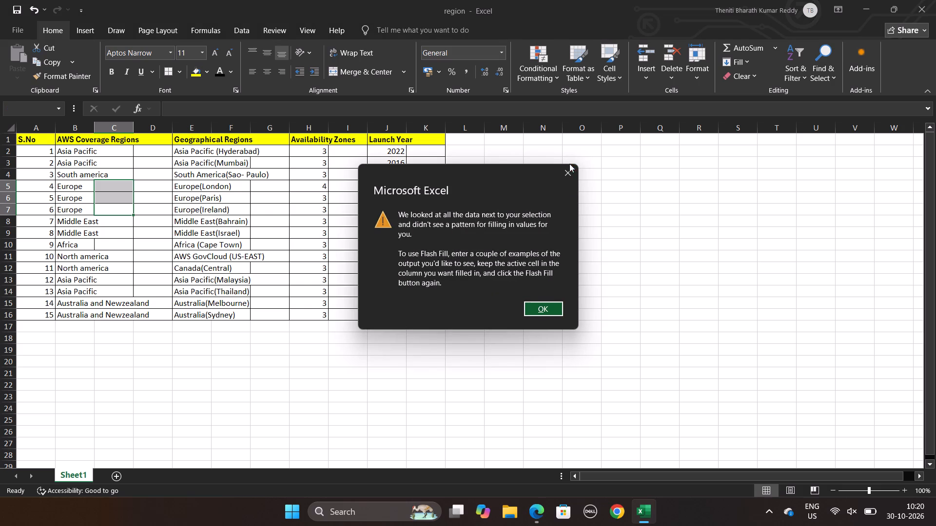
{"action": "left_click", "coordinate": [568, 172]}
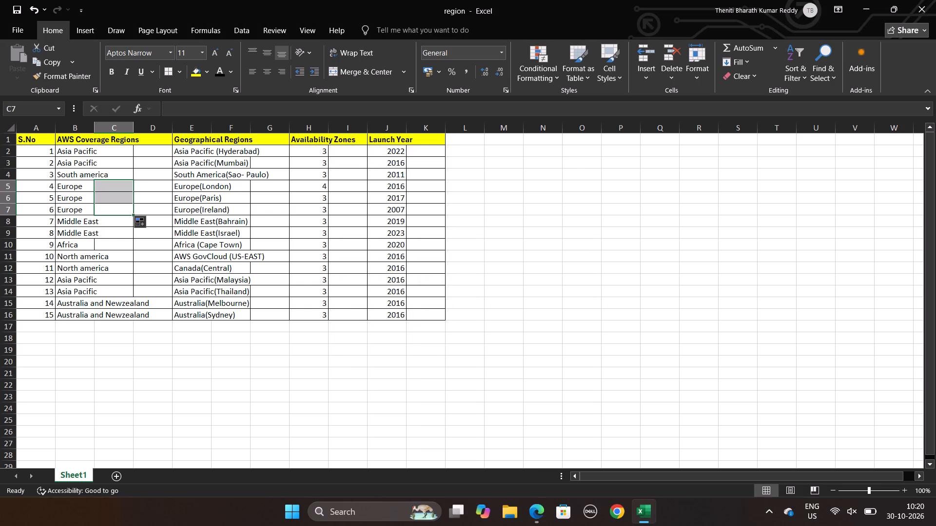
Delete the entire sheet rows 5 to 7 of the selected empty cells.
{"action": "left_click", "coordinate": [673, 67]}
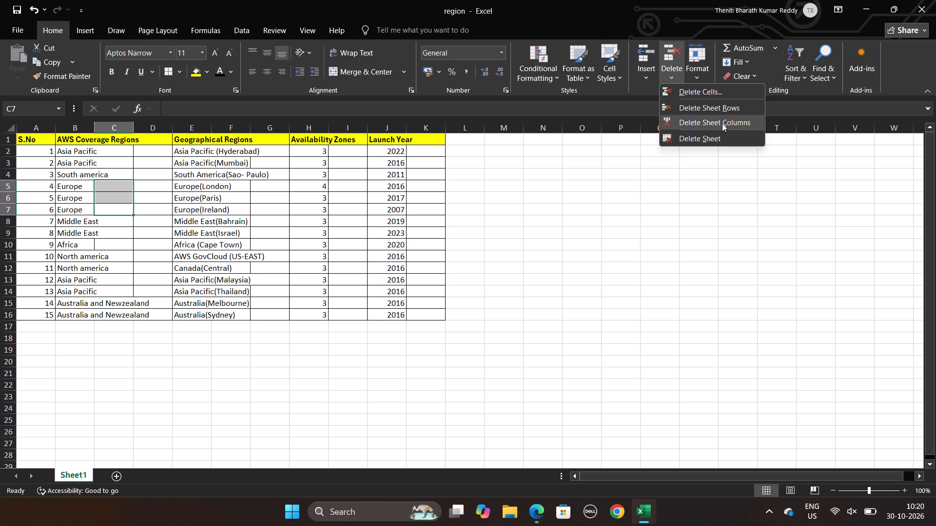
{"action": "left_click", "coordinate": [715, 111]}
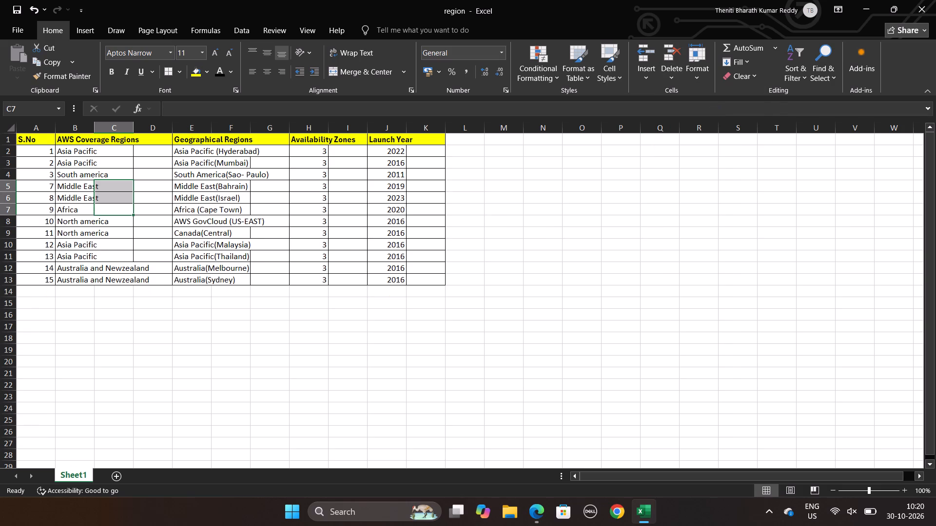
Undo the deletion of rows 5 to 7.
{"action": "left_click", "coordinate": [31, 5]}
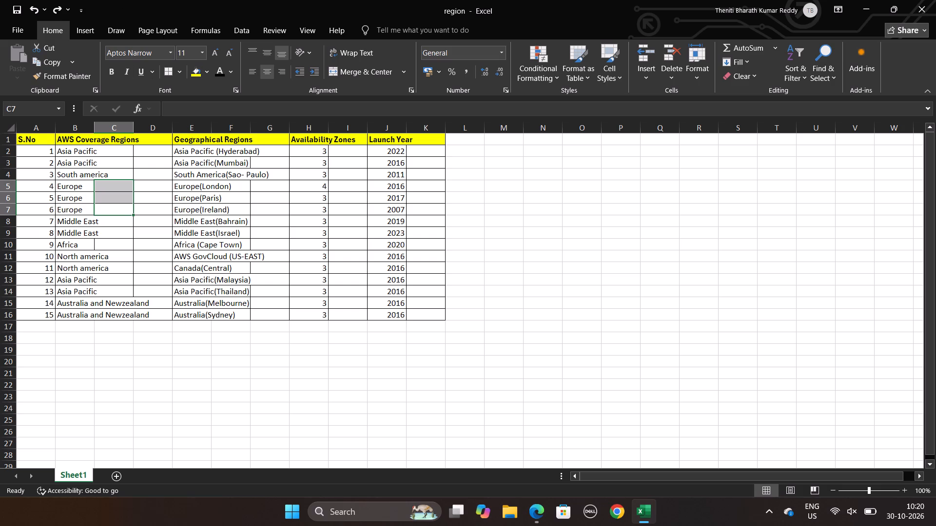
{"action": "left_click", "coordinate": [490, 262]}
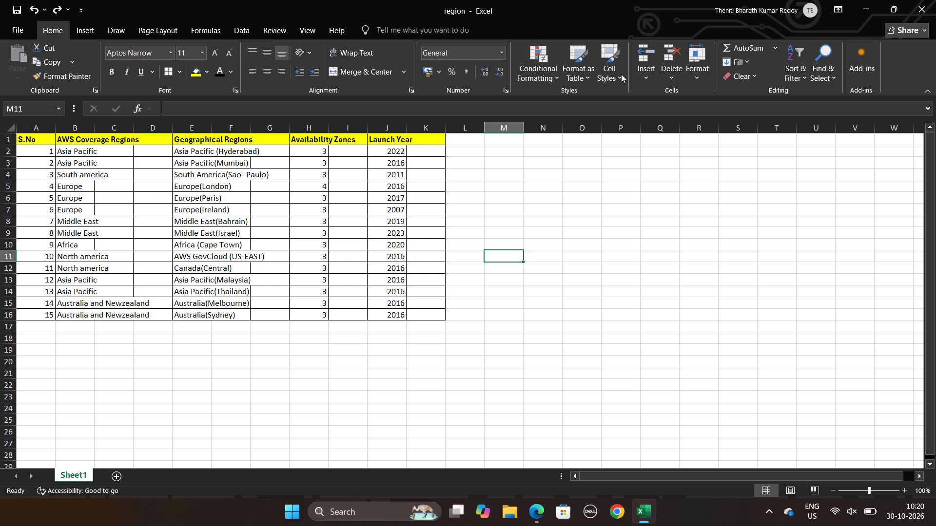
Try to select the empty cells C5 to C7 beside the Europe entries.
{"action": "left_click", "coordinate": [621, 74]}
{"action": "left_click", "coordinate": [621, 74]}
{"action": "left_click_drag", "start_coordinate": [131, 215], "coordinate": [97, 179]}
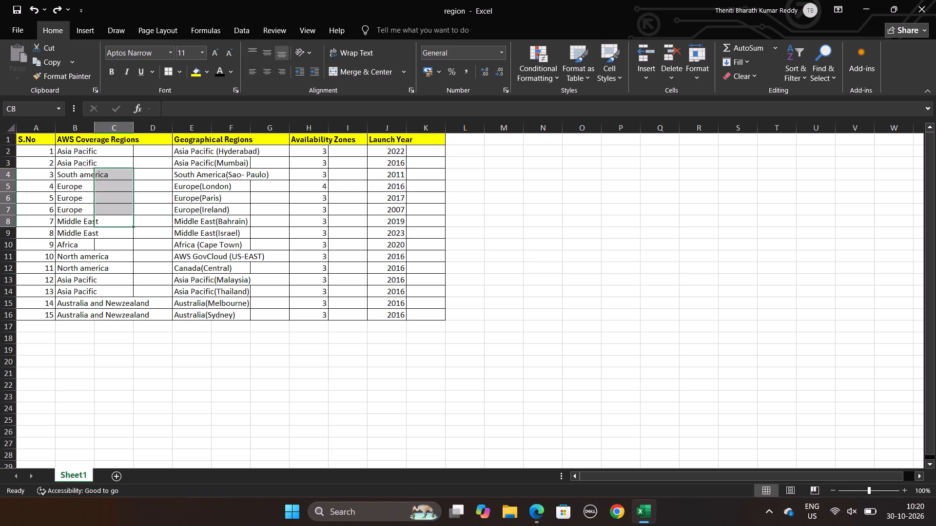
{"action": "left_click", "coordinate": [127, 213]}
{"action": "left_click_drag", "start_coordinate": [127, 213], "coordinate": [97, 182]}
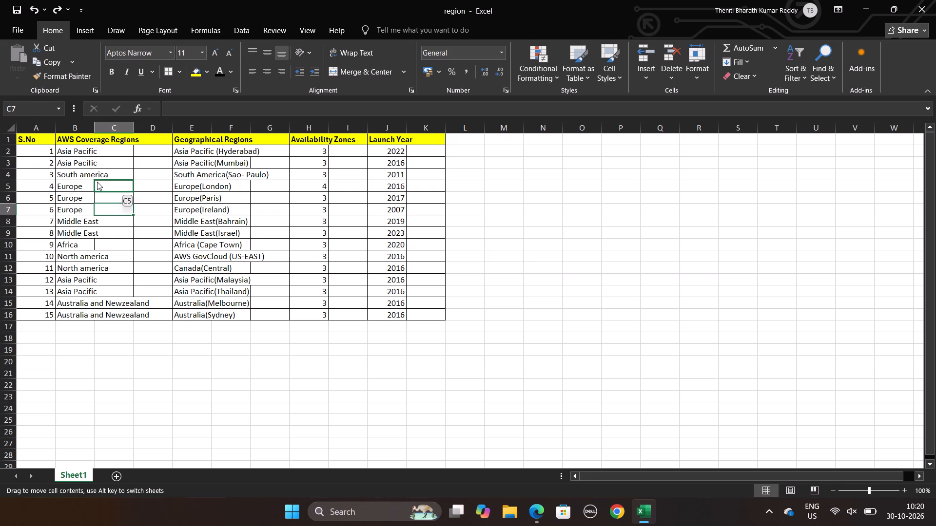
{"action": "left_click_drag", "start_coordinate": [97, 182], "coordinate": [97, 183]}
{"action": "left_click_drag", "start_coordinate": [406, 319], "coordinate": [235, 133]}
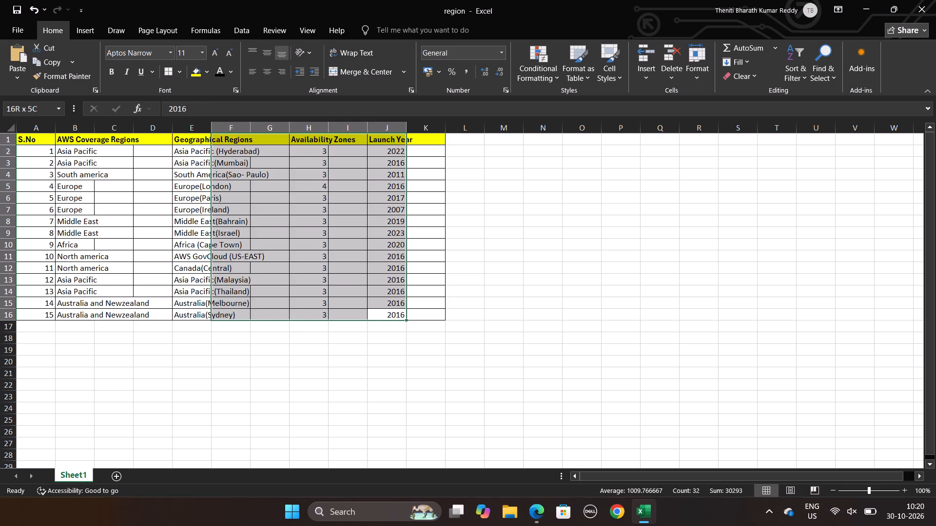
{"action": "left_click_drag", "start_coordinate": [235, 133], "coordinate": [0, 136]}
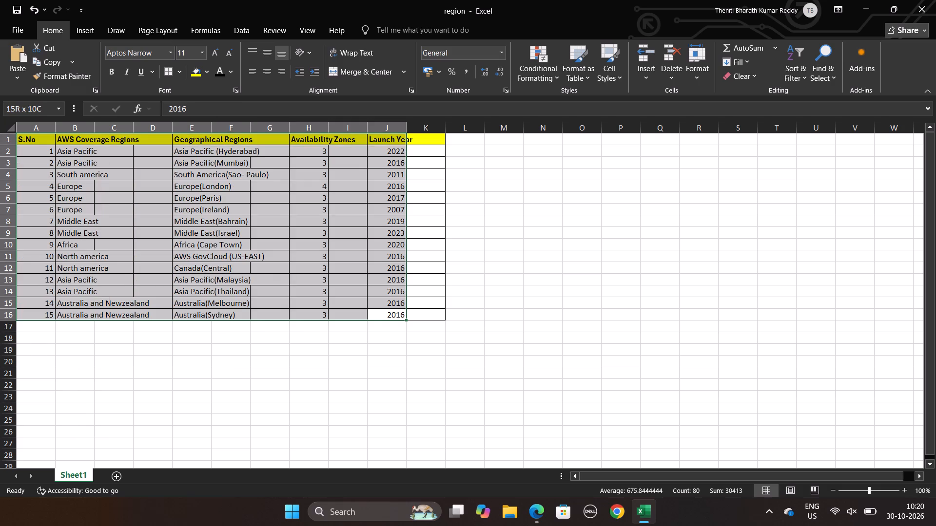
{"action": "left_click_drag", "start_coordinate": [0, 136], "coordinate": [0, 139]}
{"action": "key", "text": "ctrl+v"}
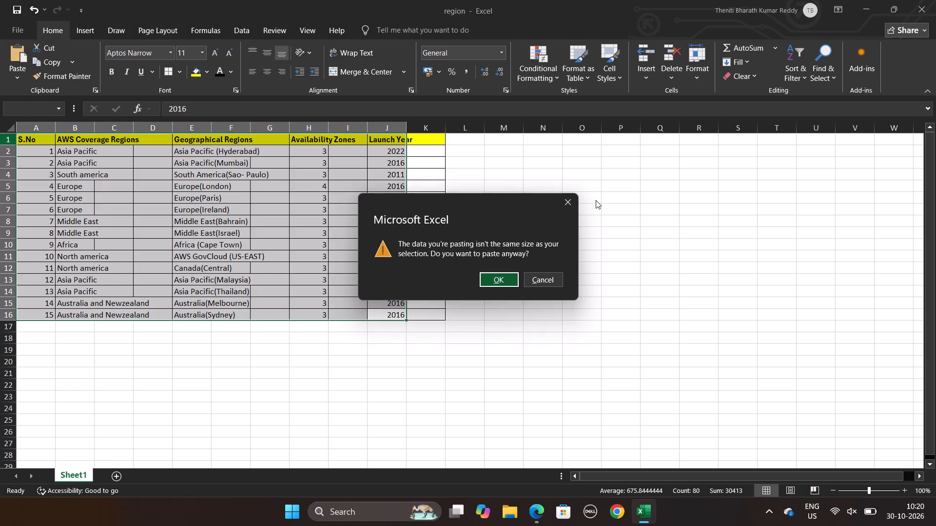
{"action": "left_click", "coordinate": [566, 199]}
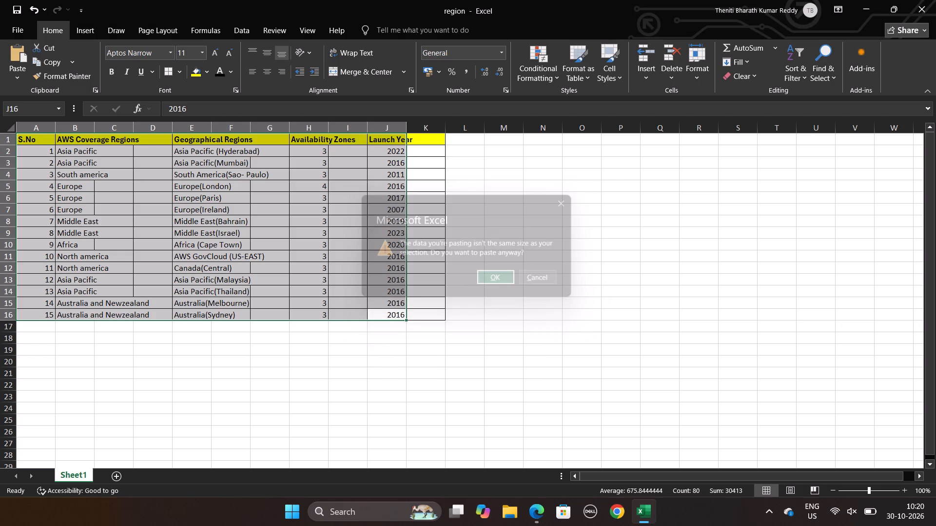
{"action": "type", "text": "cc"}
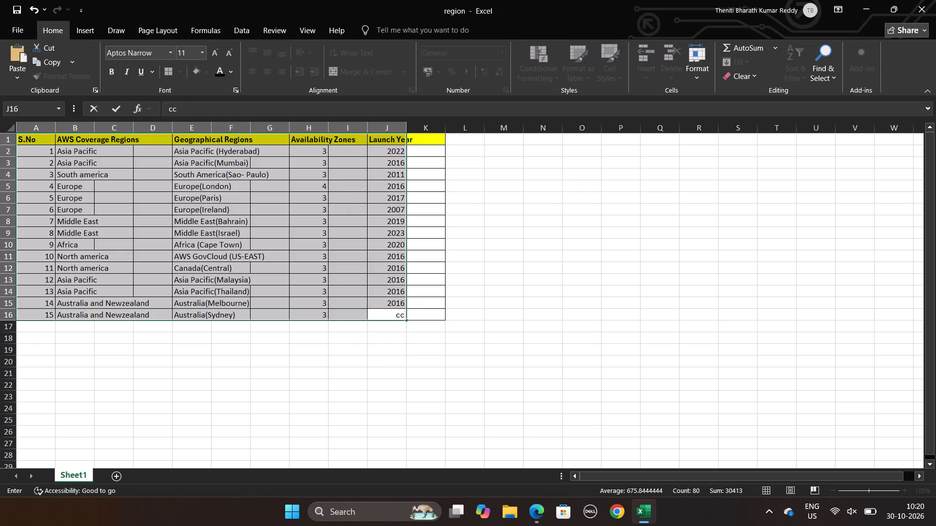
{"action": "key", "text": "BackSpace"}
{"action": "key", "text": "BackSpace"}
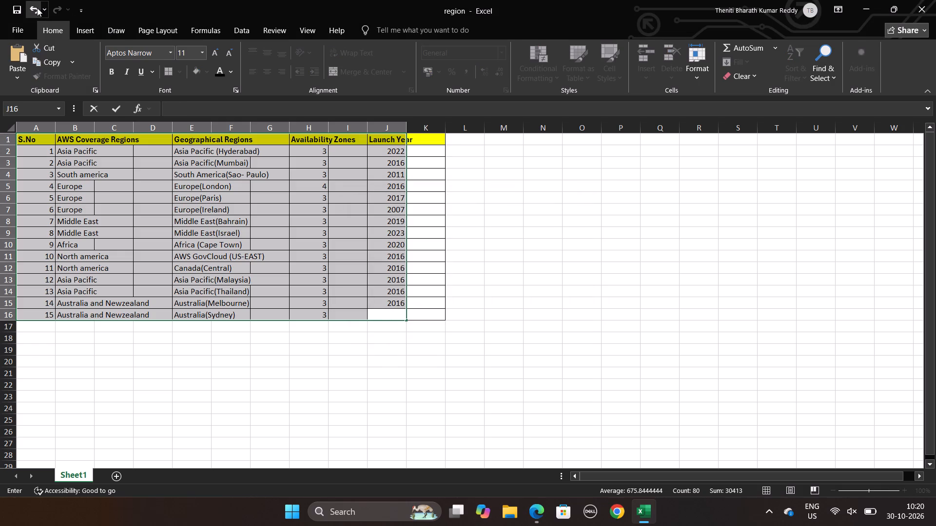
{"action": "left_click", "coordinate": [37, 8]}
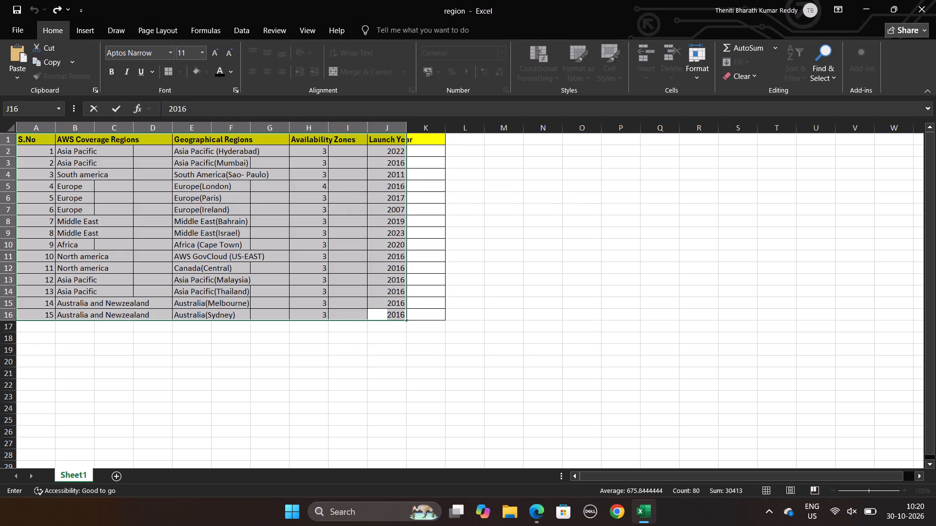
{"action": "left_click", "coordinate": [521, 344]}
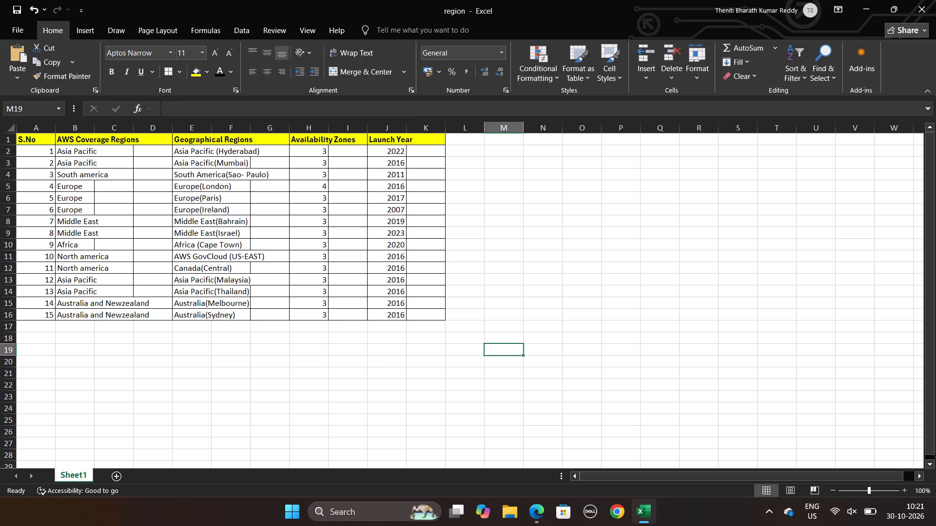
Save the region workbook.
{"action": "left_click", "coordinate": [15, 3]}
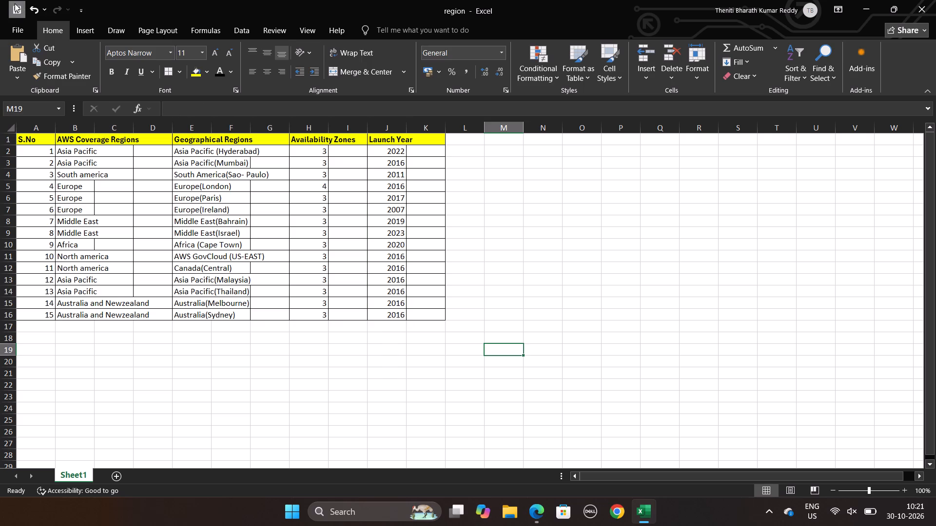
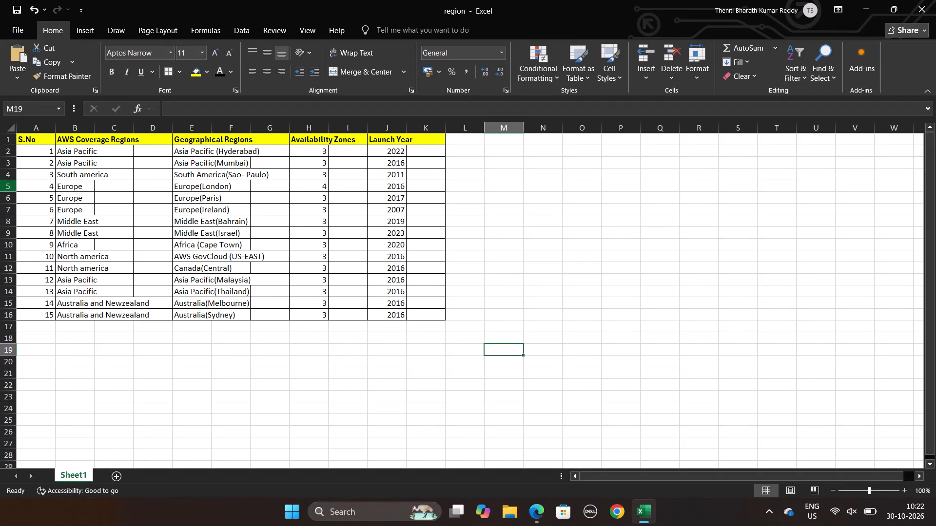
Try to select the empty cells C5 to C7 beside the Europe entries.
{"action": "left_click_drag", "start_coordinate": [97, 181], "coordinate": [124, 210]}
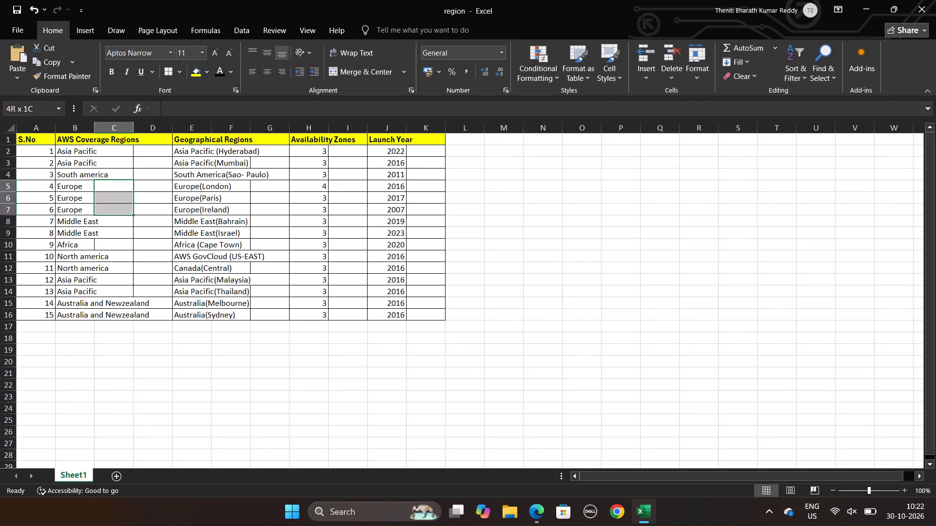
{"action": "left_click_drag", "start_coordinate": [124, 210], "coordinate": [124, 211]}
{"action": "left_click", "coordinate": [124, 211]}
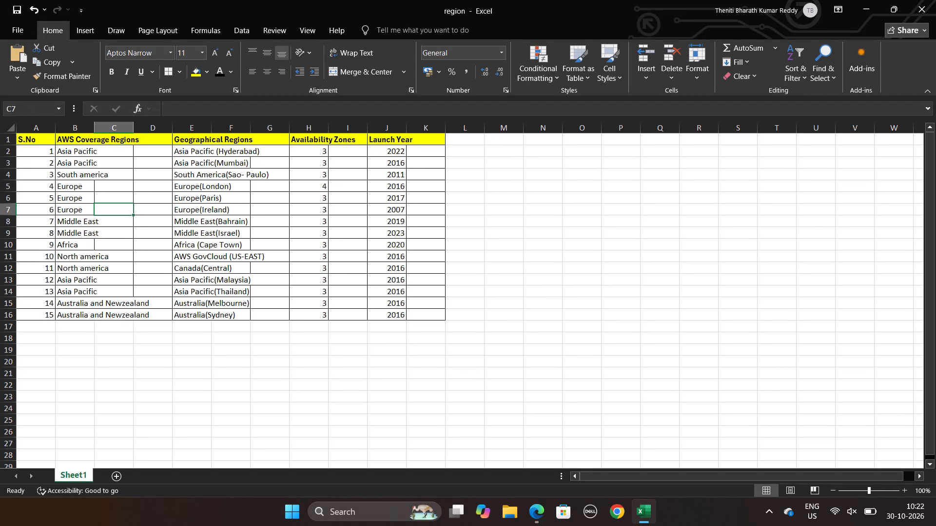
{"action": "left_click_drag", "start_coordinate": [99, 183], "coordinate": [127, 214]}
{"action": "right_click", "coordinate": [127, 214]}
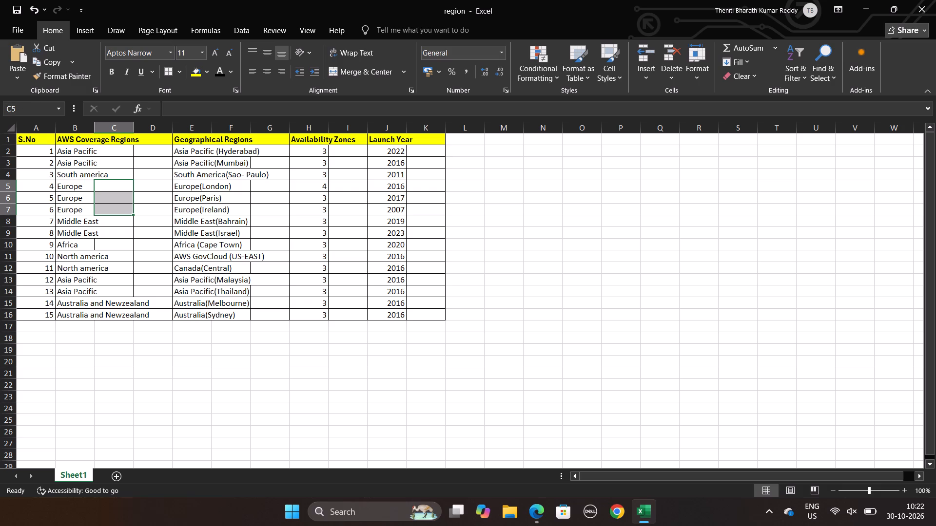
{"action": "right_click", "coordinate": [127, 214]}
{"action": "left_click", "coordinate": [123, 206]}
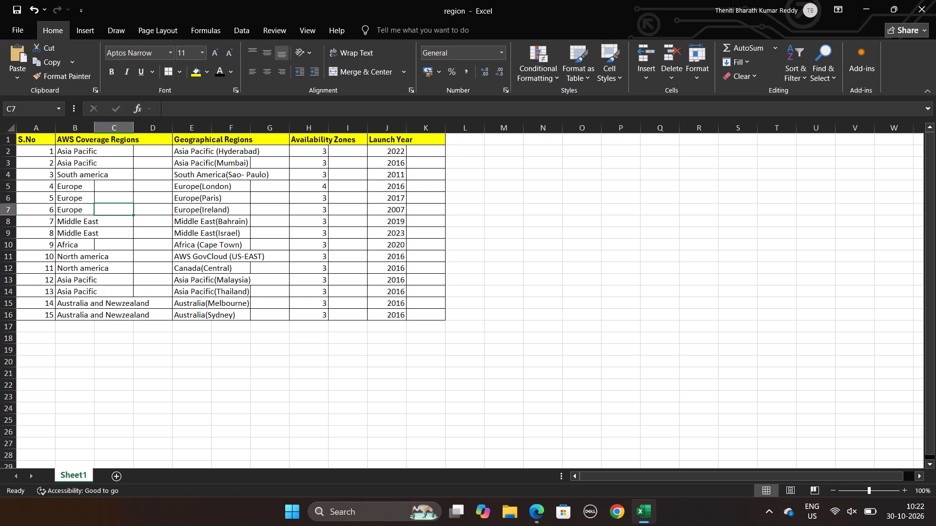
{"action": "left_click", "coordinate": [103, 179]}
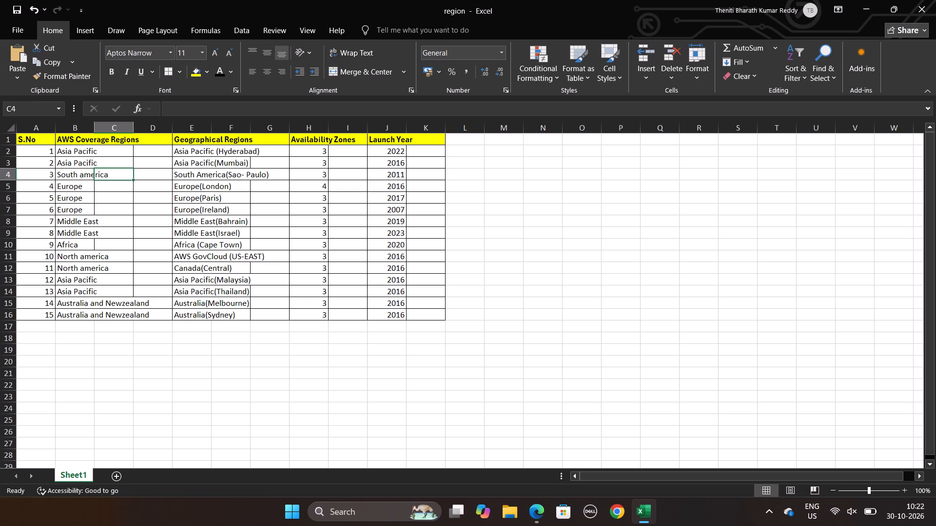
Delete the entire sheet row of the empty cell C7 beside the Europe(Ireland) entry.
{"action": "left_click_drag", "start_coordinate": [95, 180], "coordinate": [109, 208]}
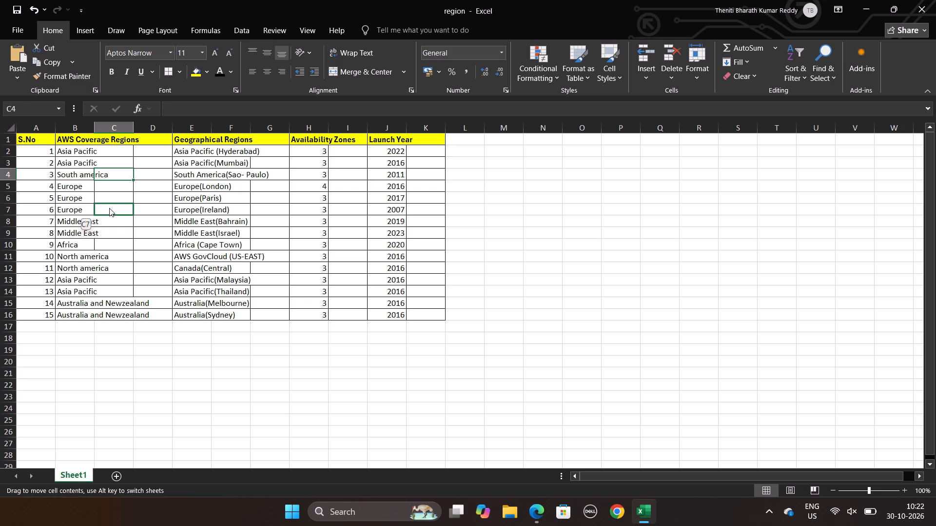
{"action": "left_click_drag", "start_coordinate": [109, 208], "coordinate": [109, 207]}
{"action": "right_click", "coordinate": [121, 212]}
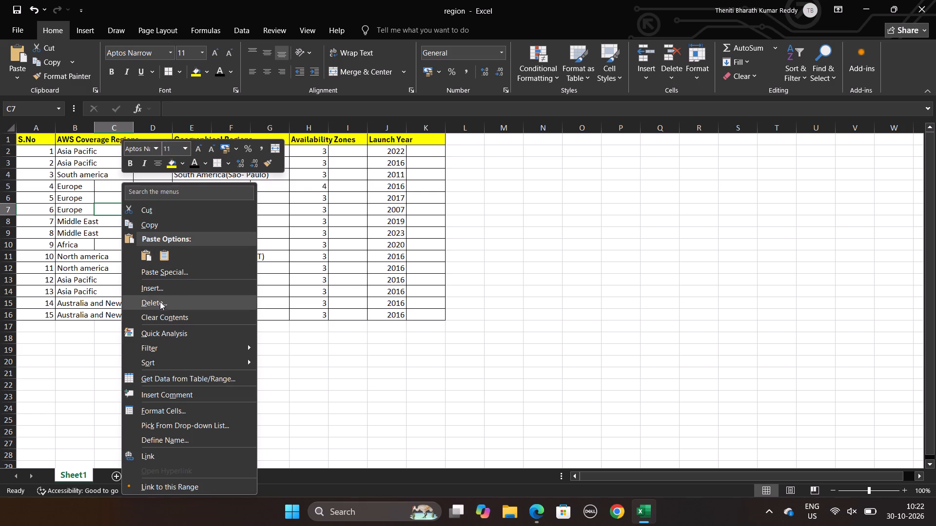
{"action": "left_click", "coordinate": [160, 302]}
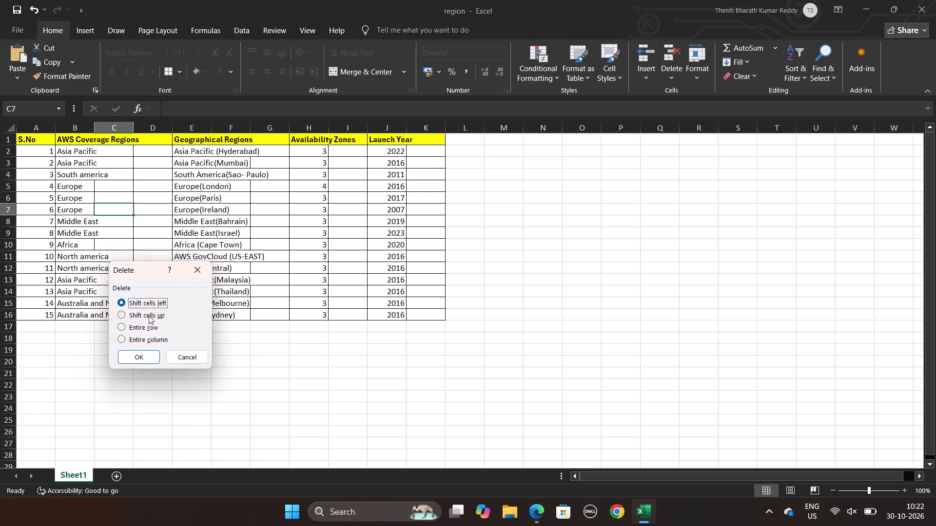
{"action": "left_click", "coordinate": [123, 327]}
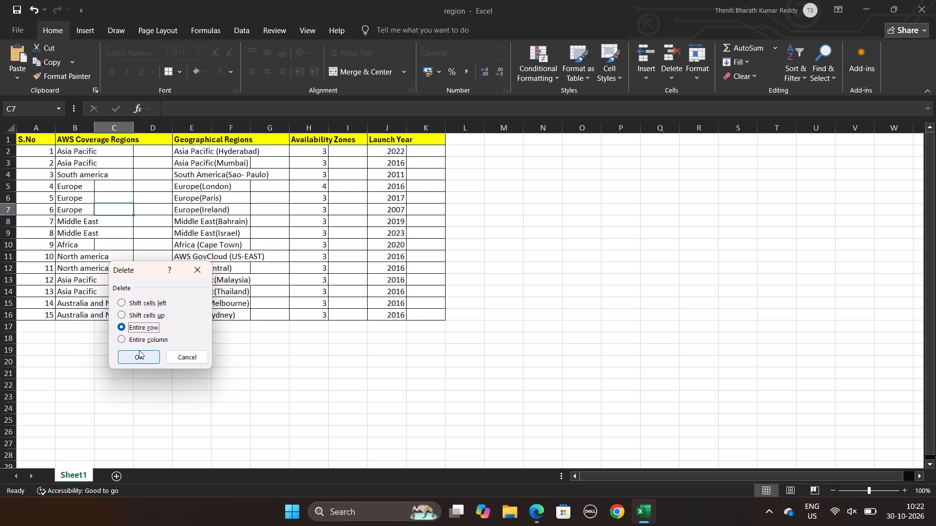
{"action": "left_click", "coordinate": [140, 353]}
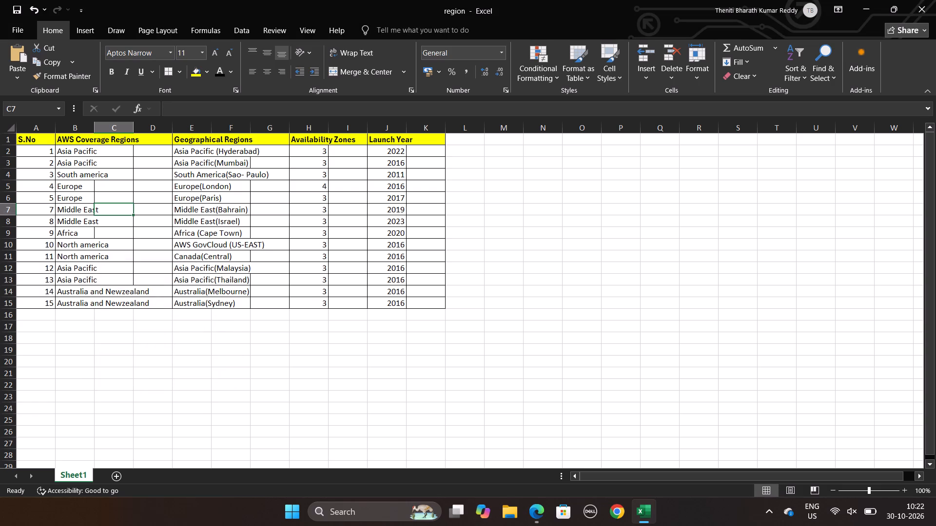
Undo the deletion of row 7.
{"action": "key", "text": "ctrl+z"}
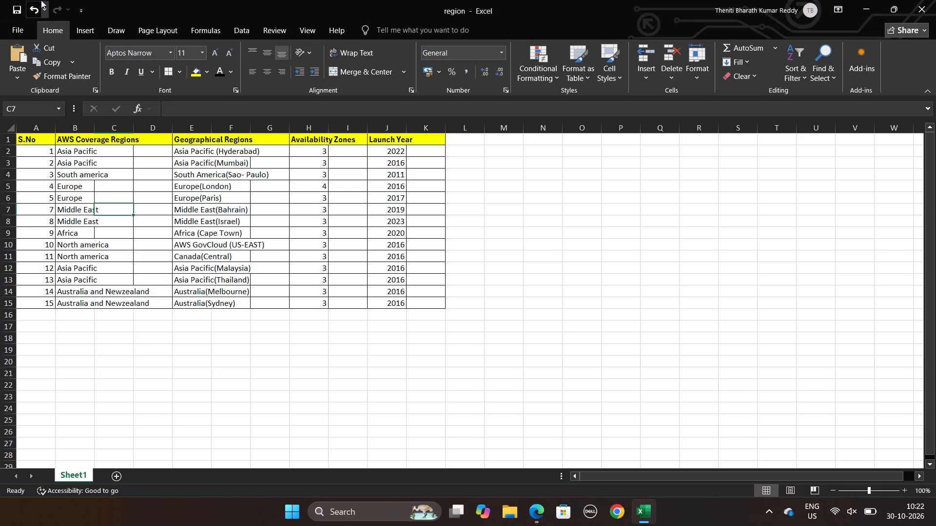
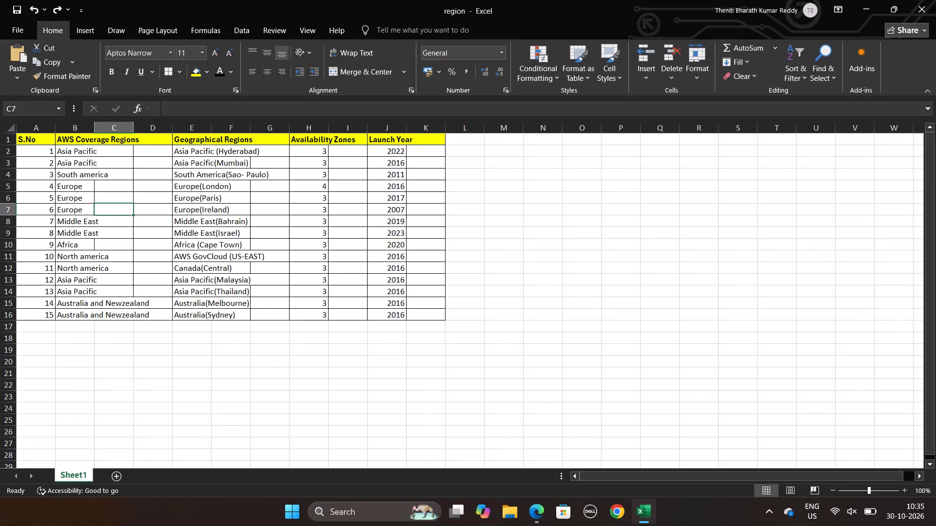
Delete the empty sheet column K beside the Launch Year values.
{"action": "left_click_drag", "start_coordinate": [441, 317], "coordinate": [416, 153]}
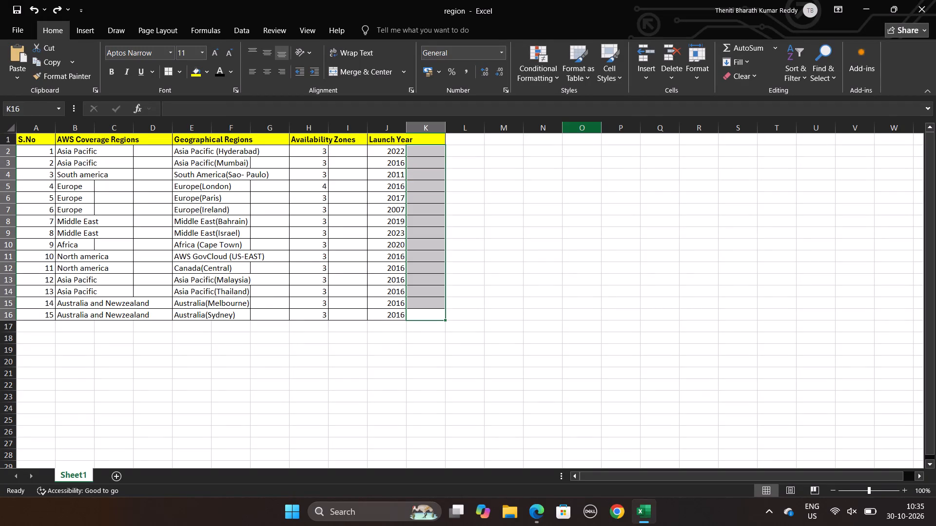
{"action": "left_click", "coordinate": [675, 66]}
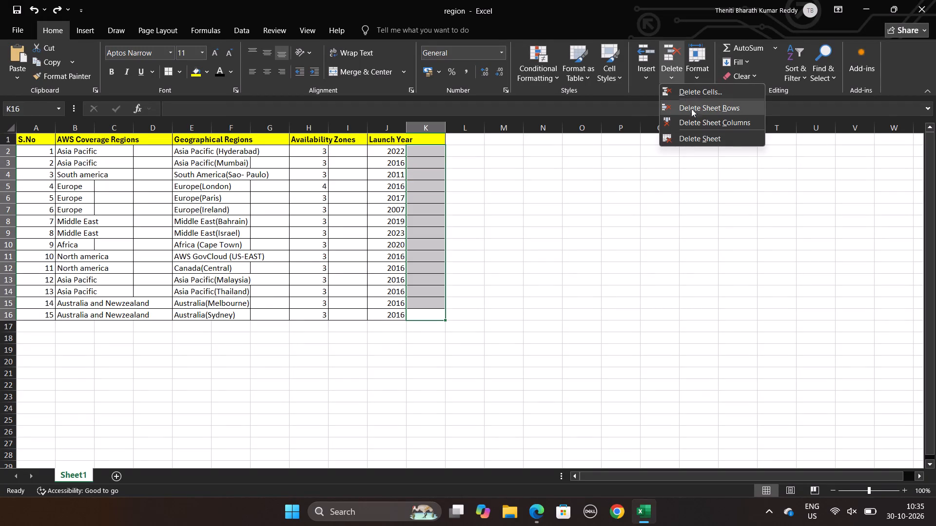
{"action": "left_click", "coordinate": [698, 117]}
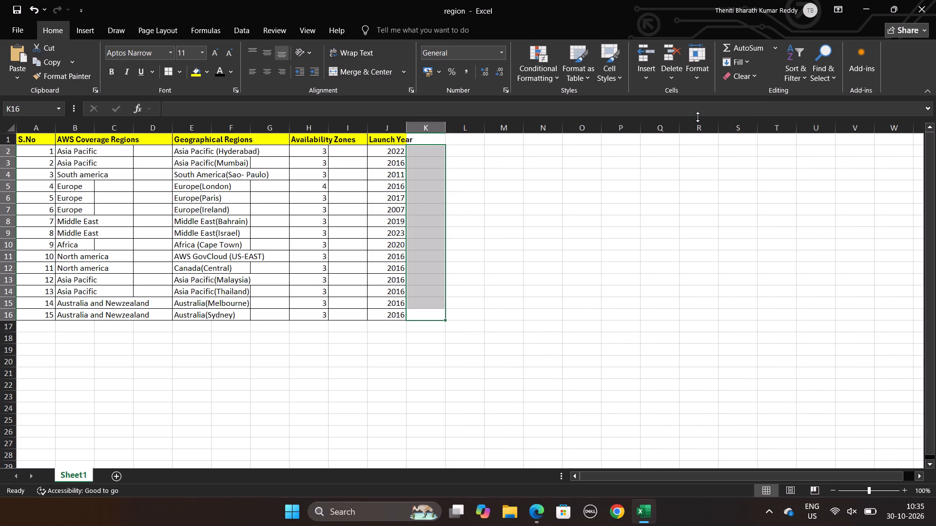
{"action": "left_click", "coordinate": [613, 324]}
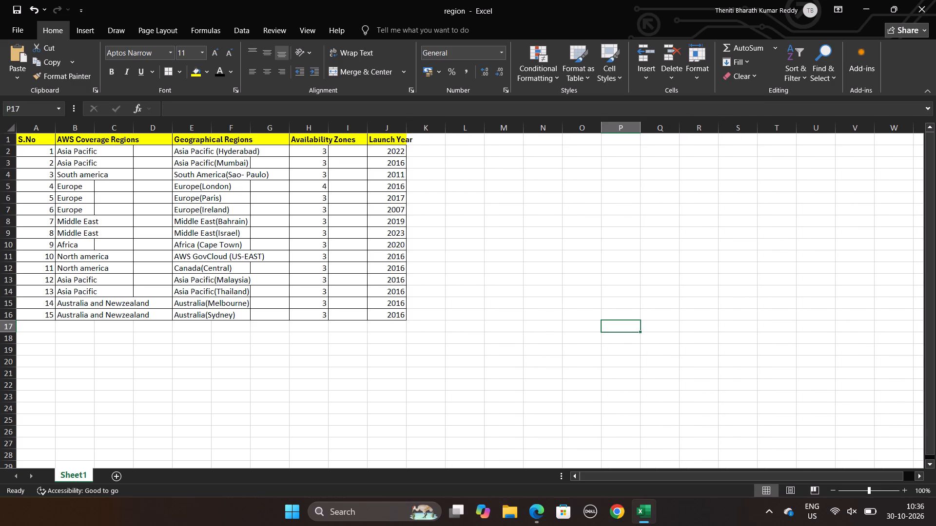
Widen column J so the full Launch Year heading fits.
{"action": "left_click", "coordinate": [403, 141]}
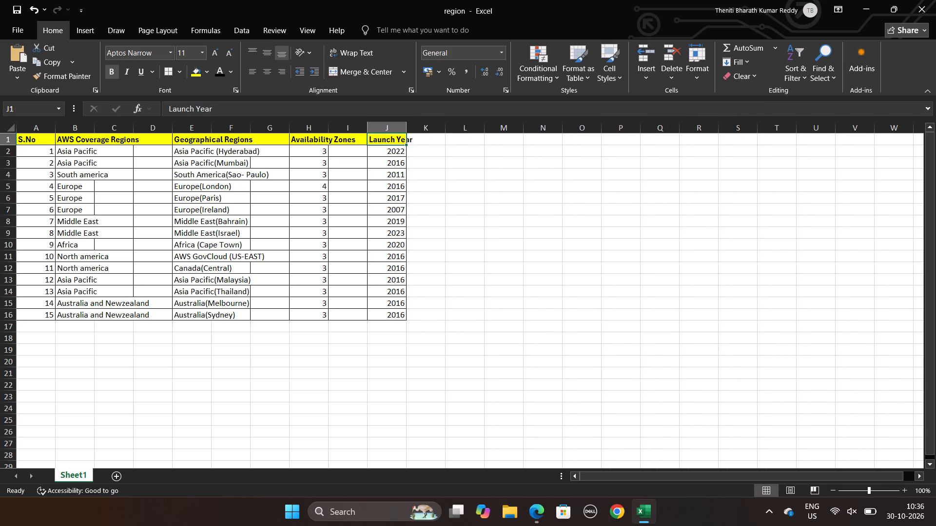
{"action": "left_click", "coordinate": [405, 144]}
{"action": "left_click", "coordinate": [406, 144]}
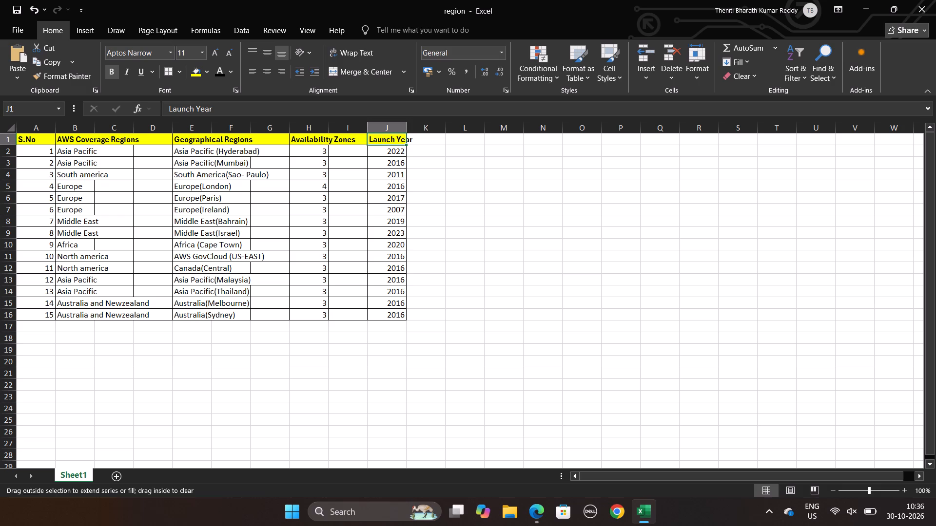
{"action": "left_click_drag", "start_coordinate": [406, 129], "coordinate": [409, 129]}
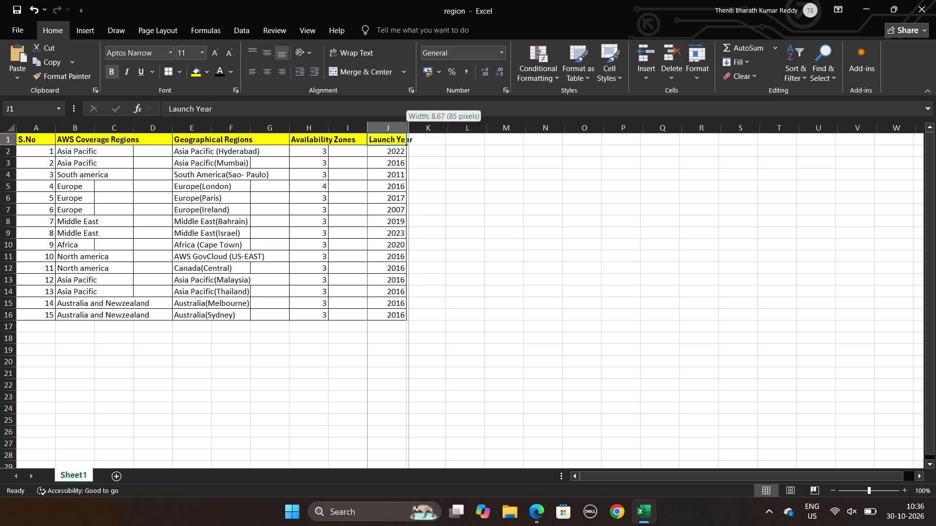
{"action": "left_click_drag", "start_coordinate": [409, 129], "coordinate": [415, 129]}
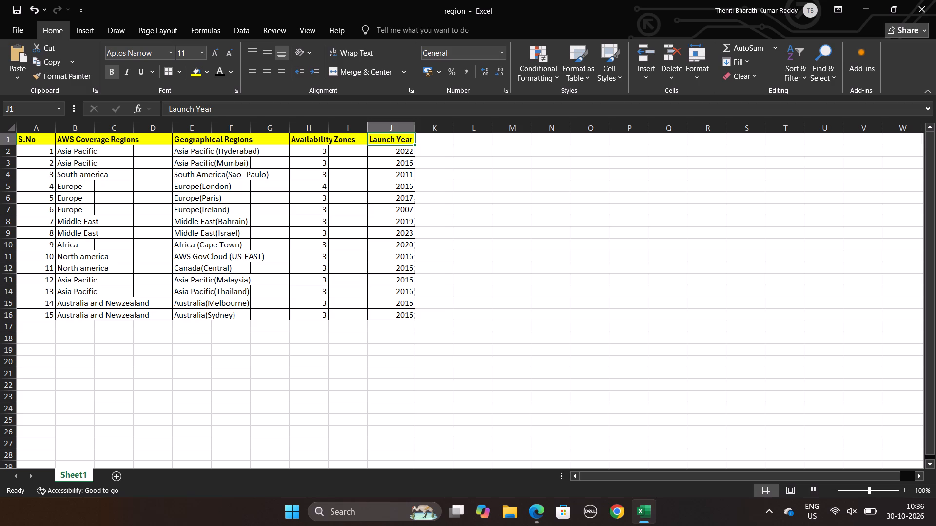
Delete the empty sheet column I between the Availability Zones and Launch Year values.
{"action": "left_click_drag", "start_coordinate": [360, 315], "coordinate": [348, 155]}
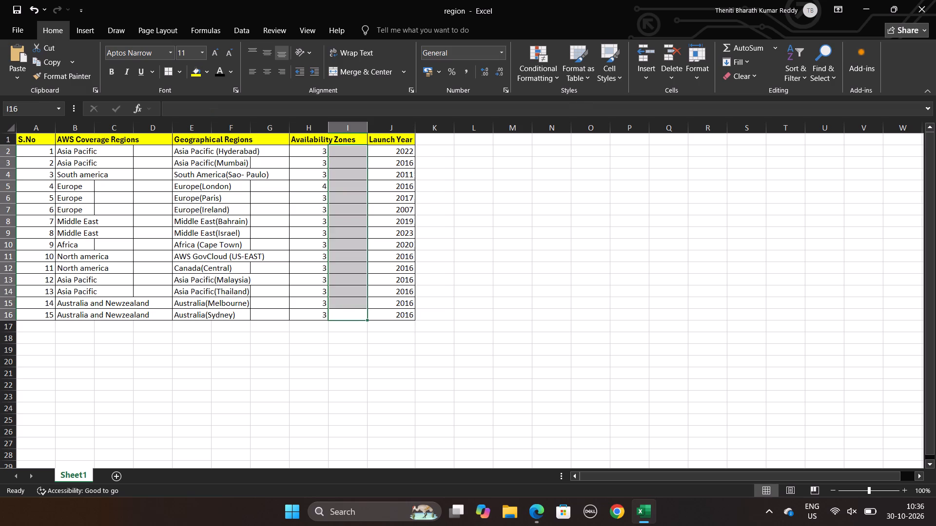
{"action": "left_click", "coordinate": [666, 75]}
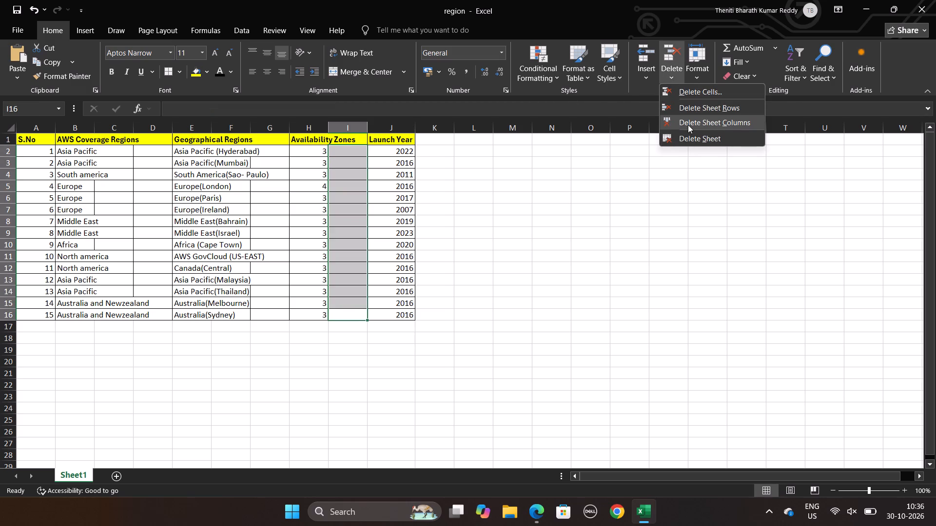
{"action": "left_click", "coordinate": [688, 122]}
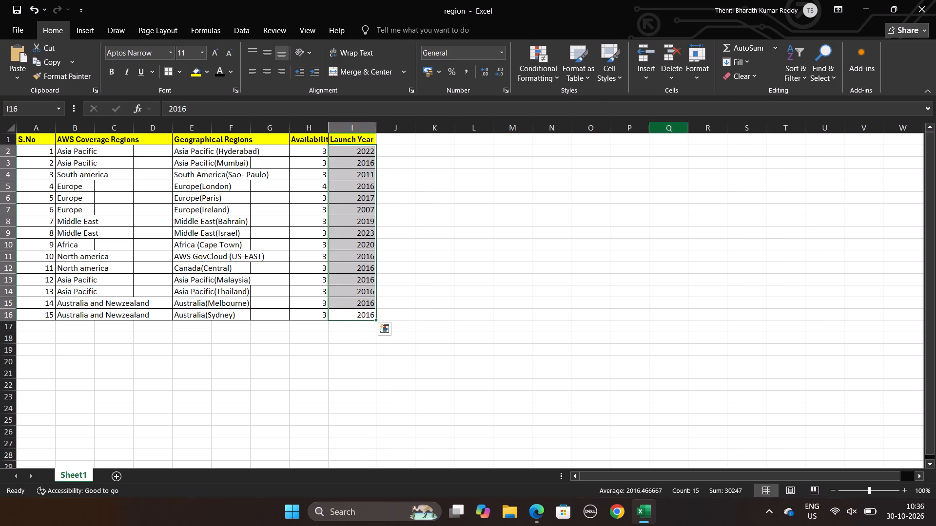
Widen column H so the full Availability Zones heading fits.
{"action": "left_click", "coordinate": [308, 143]}
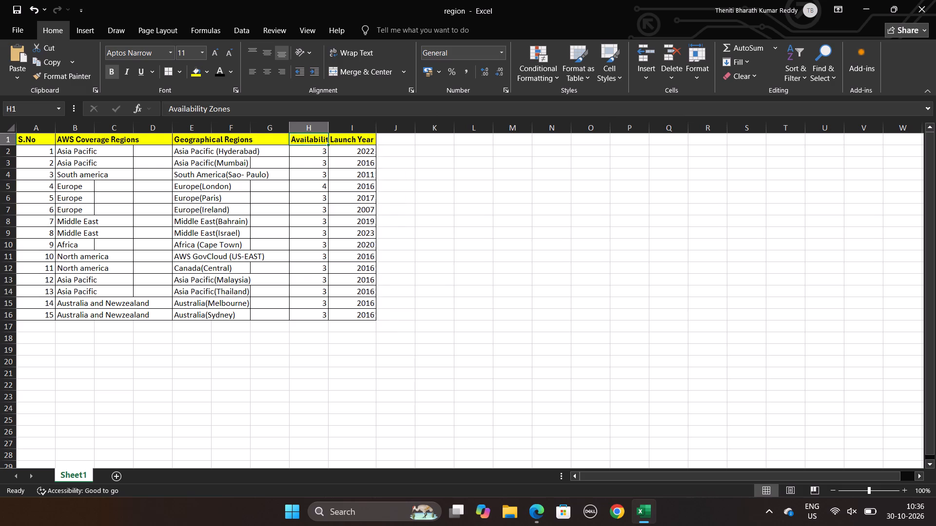
{"action": "left_click_drag", "start_coordinate": [329, 129], "coordinate": [338, 127]}
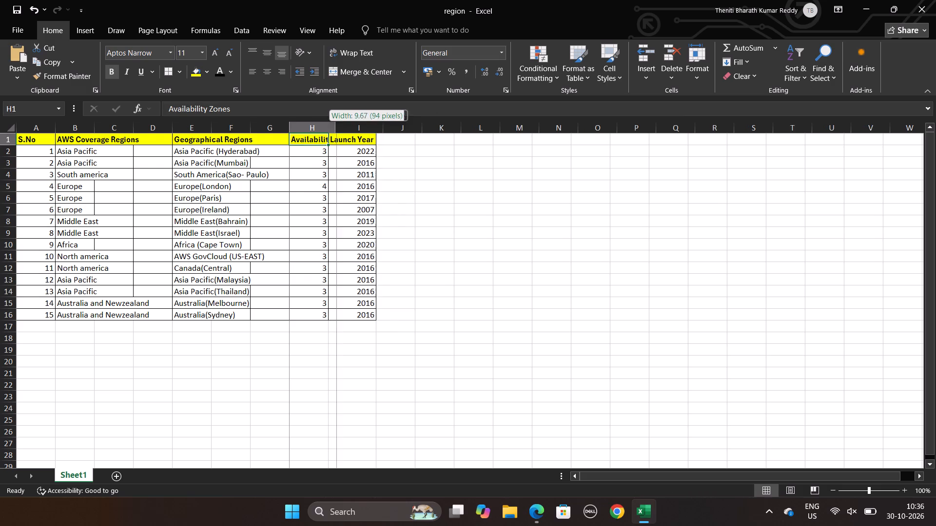
{"action": "left_click_drag", "start_coordinate": [338, 127], "coordinate": [344, 127]}
{"action": "left_click_drag", "start_coordinate": [344, 127], "coordinate": [367, 125]}
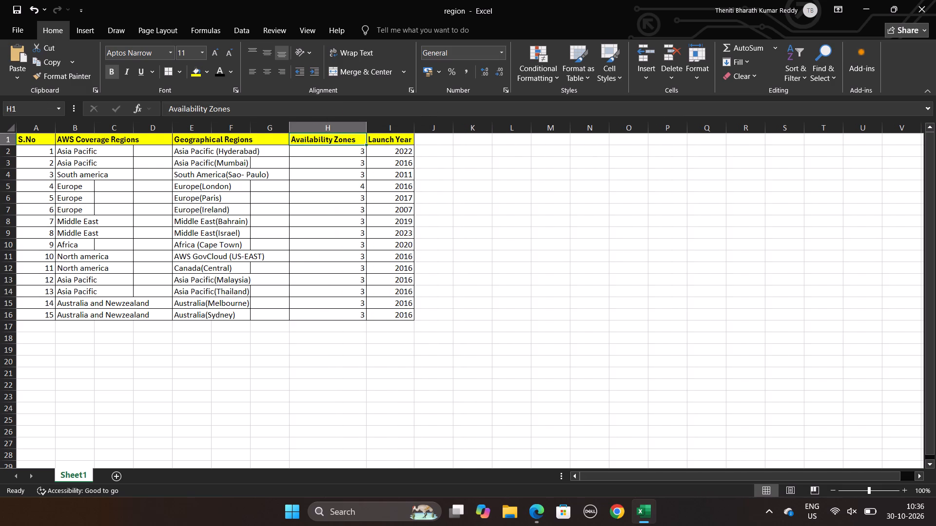
{"action": "left_click", "coordinate": [368, 124]}
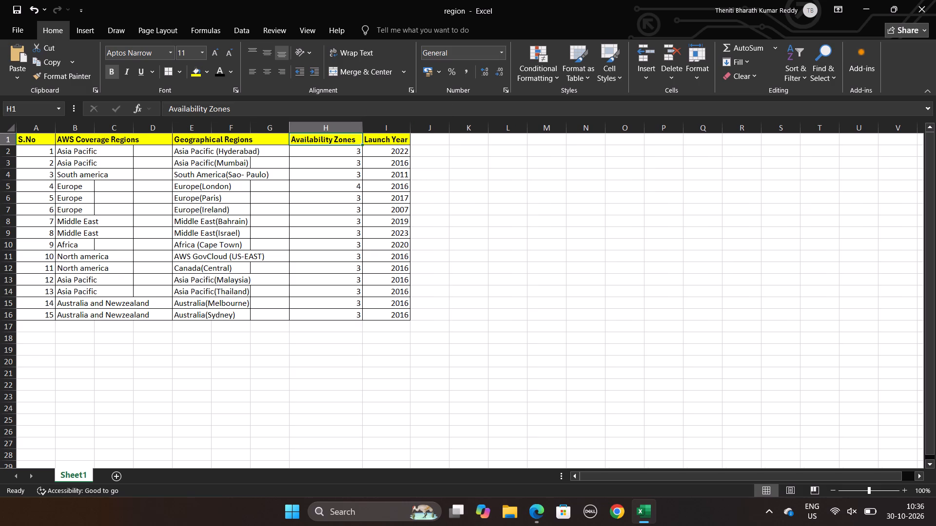
Delete the empty cells G1 to G16 beside the Geographical Regions entries, shifting the remaining cells left.
{"action": "left_click", "coordinate": [275, 185]}
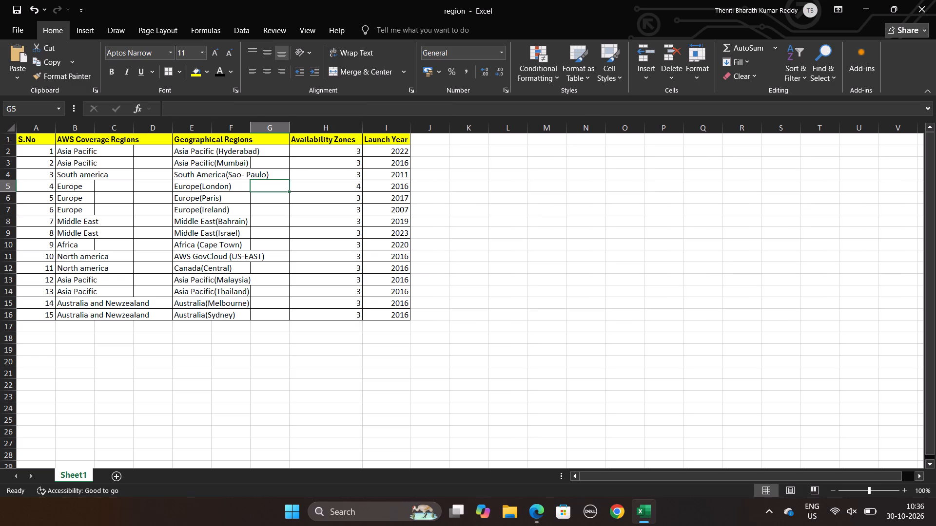
{"action": "left_click_drag", "start_coordinate": [282, 318], "coordinate": [270, 185]}
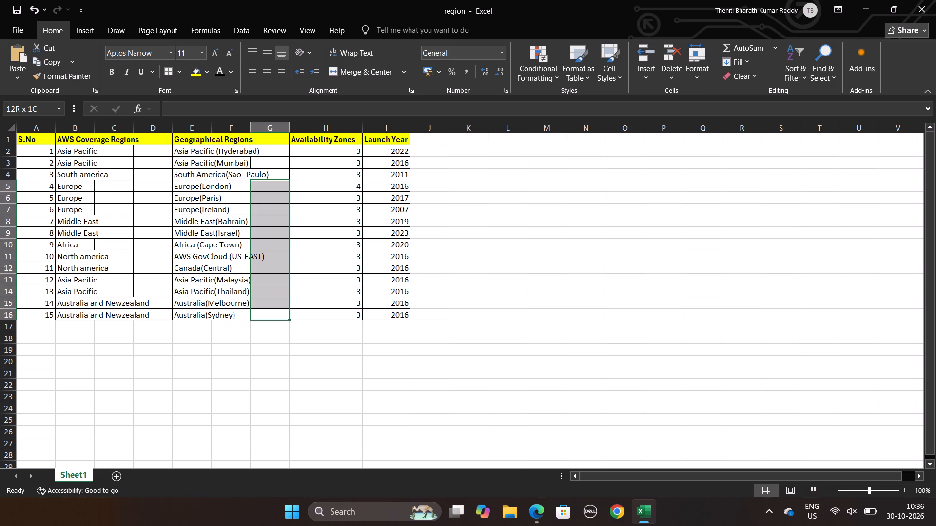
{"action": "left_click_drag", "start_coordinate": [270, 185], "coordinate": [270, 166]}
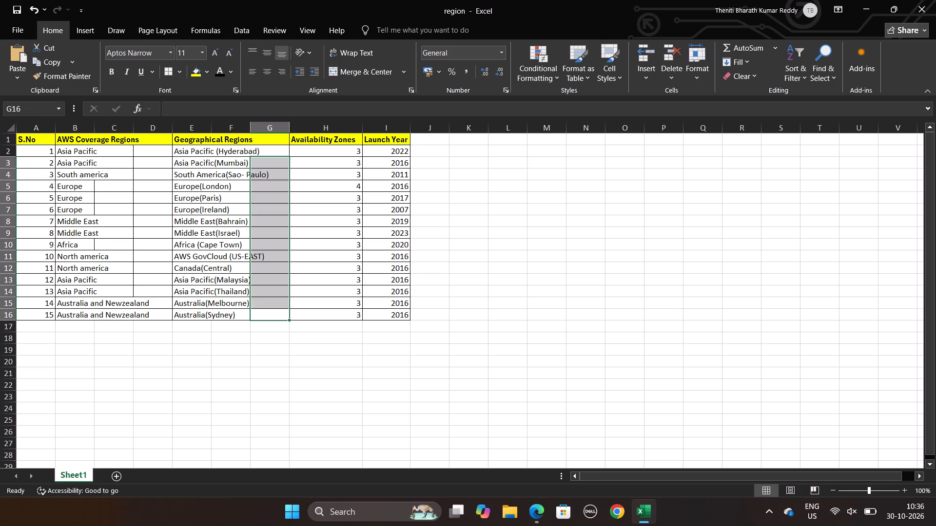
{"action": "left_click", "coordinate": [287, 321]}
{"action": "left_click", "coordinate": [279, 335]}
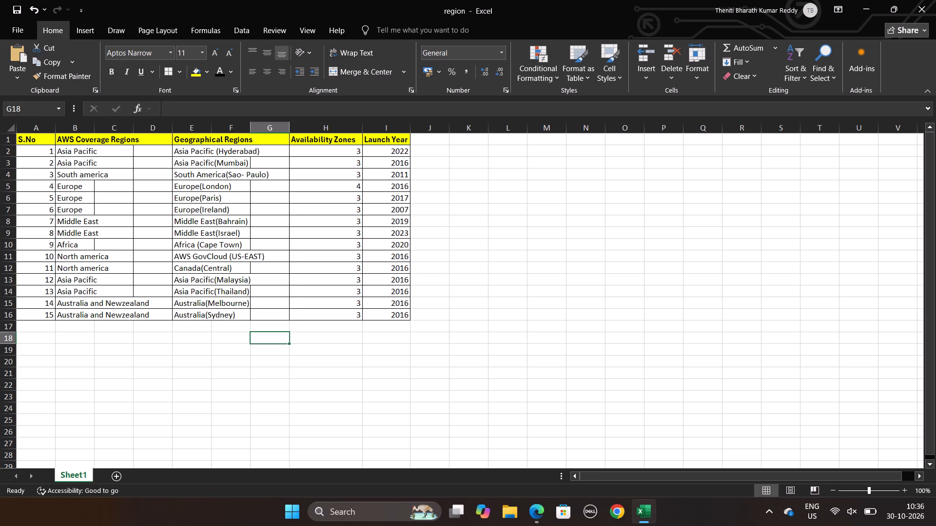
{"action": "left_click_drag", "start_coordinate": [286, 319], "coordinate": [277, 145]}
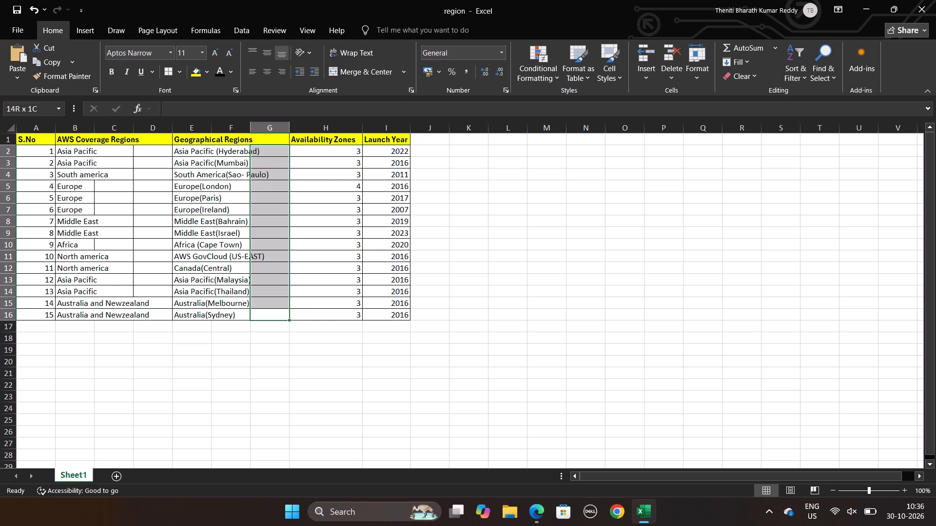
{"action": "left_click_drag", "start_coordinate": [277, 145], "coordinate": [277, 144]}
{"action": "left_click", "coordinate": [674, 59]}
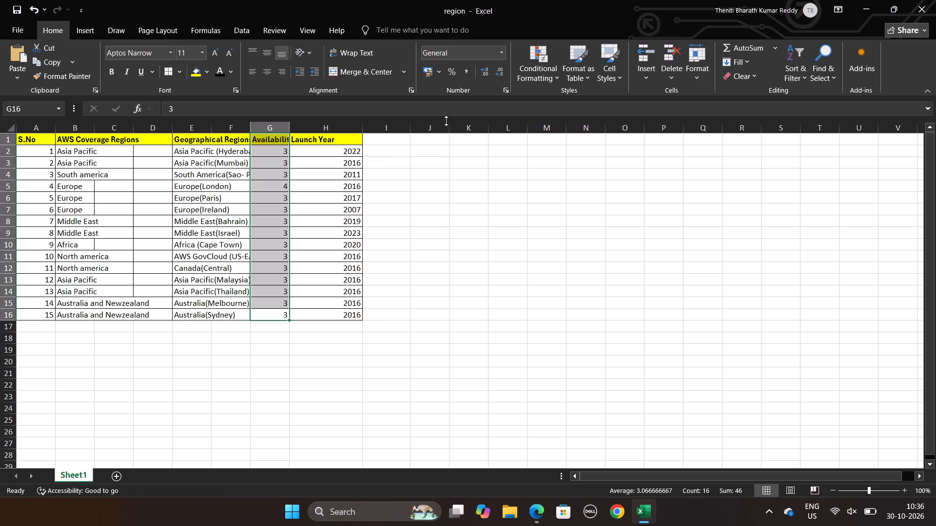
Widen columns F and G so the Geographical Regions entries and the Availability Zones heading fit.
{"action": "left_click", "coordinate": [234, 142]}
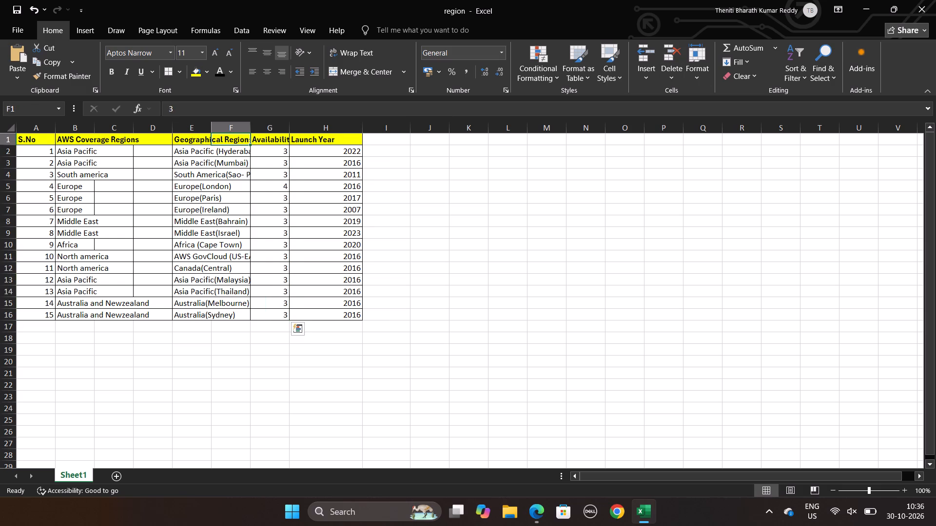
{"action": "left_click_drag", "start_coordinate": [251, 129], "coordinate": [267, 127]}
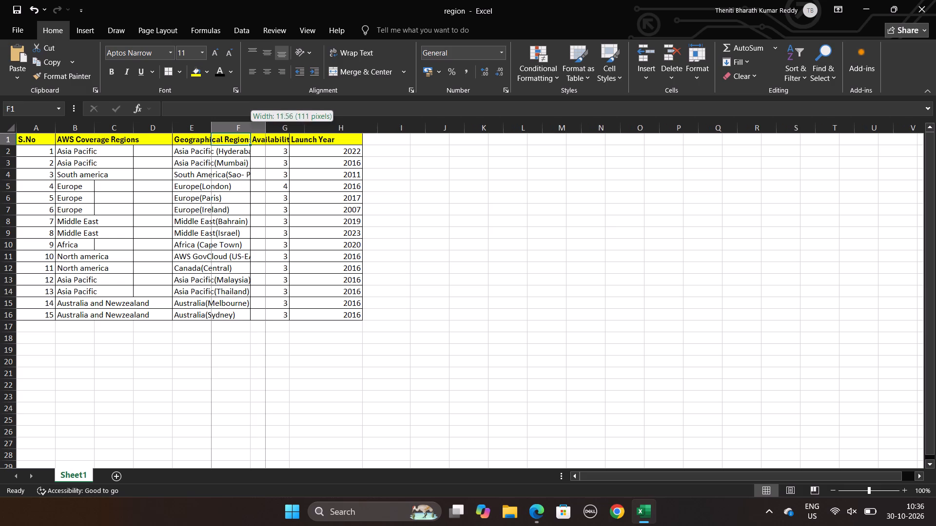
{"action": "left_click_drag", "start_coordinate": [267, 127], "coordinate": [274, 128]}
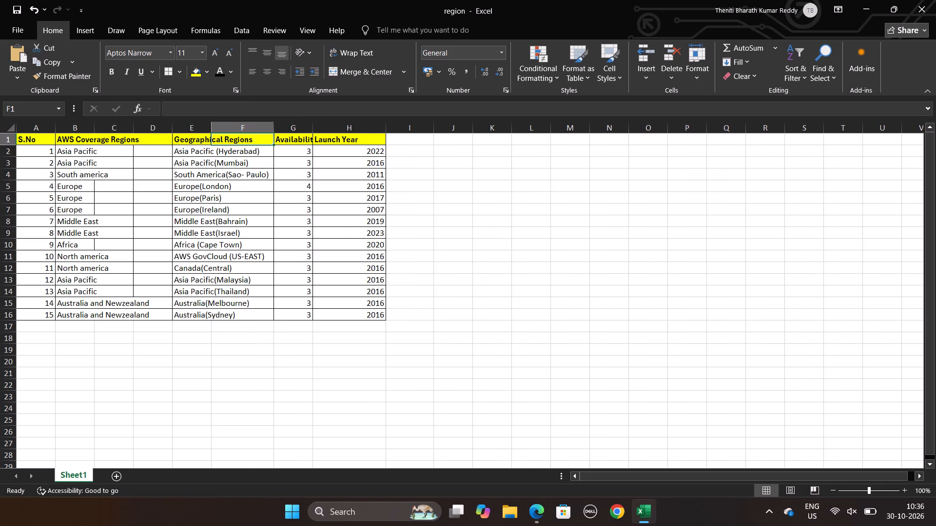
{"action": "left_click_drag", "start_coordinate": [313, 127], "coordinate": [353, 125]}
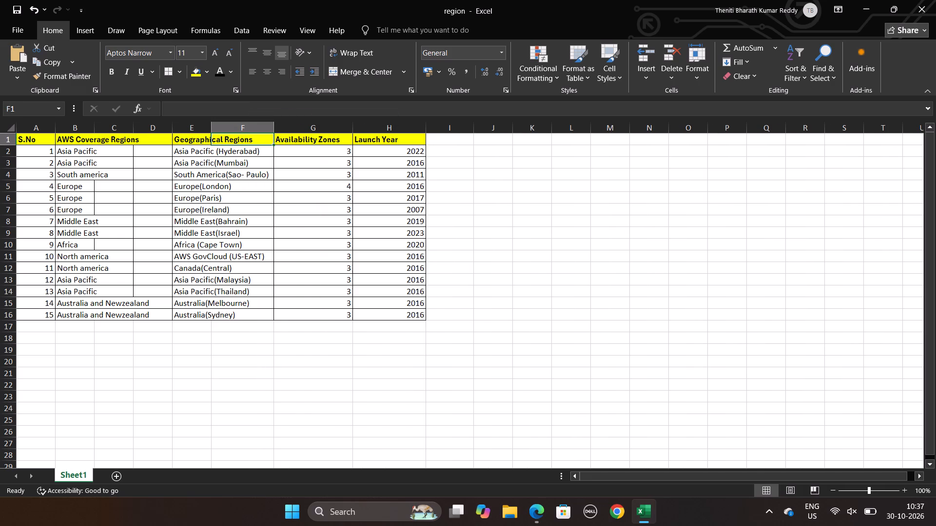
Delete the empty sheet column D between the AWS Coverage Regions and Geographical Regions entries.
{"action": "left_click_drag", "start_coordinate": [164, 317], "coordinate": [166, 136]}
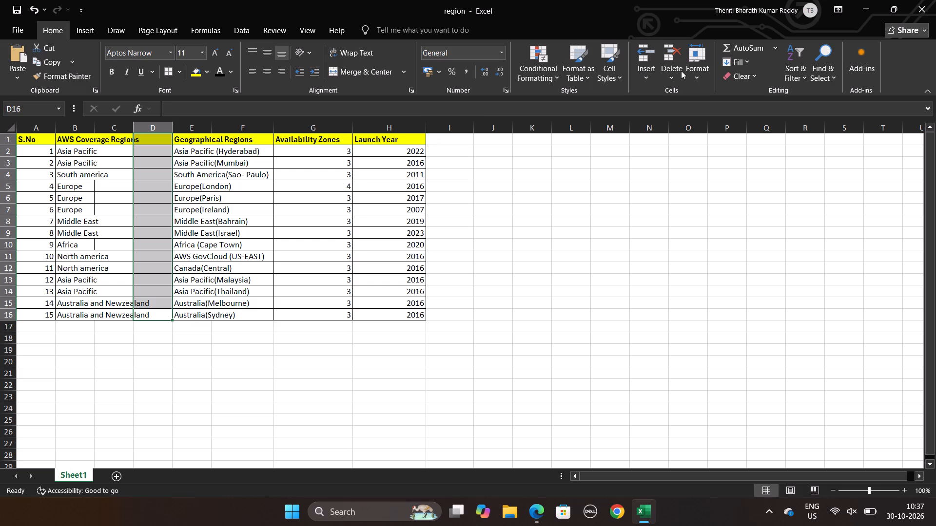
{"action": "left_click", "coordinate": [680, 71]}
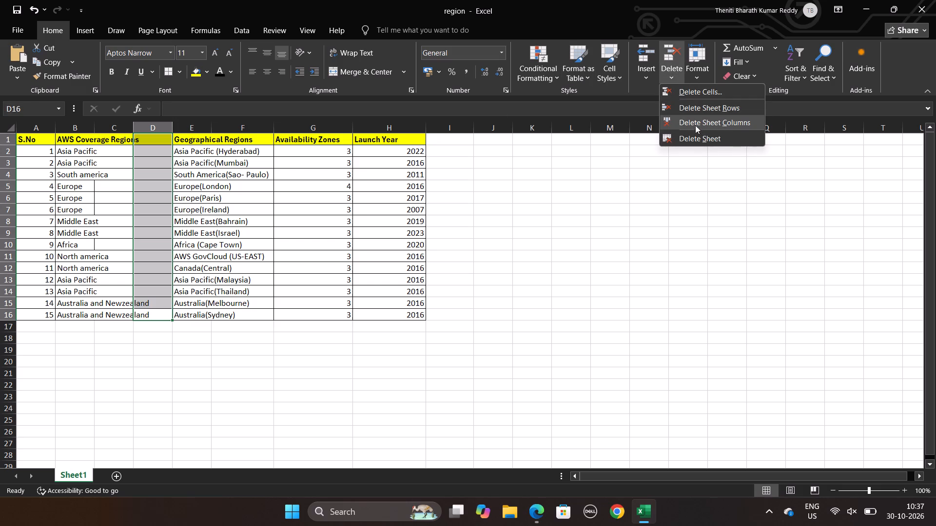
{"action": "left_click", "coordinate": [696, 119]}
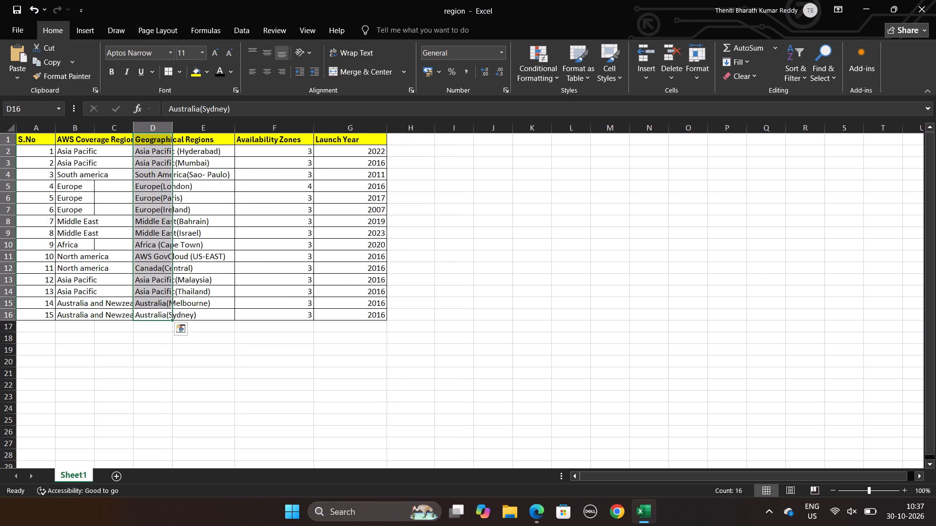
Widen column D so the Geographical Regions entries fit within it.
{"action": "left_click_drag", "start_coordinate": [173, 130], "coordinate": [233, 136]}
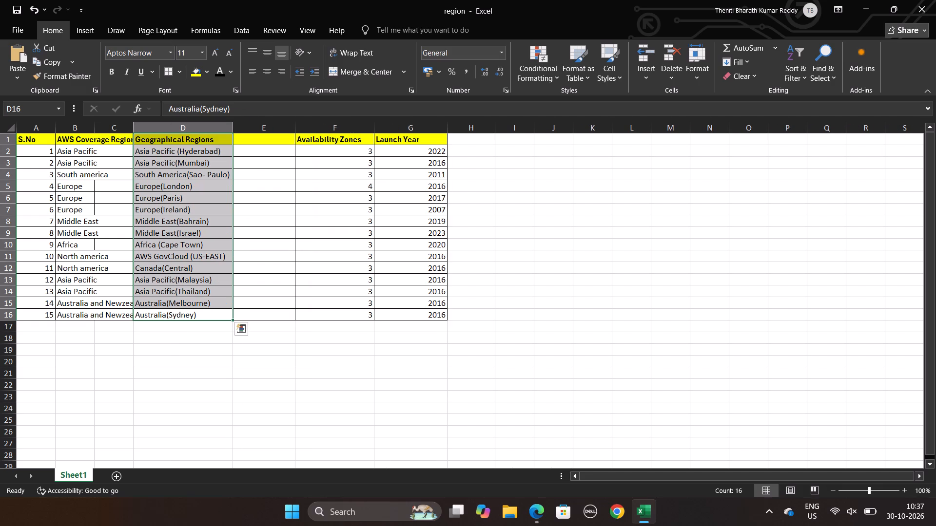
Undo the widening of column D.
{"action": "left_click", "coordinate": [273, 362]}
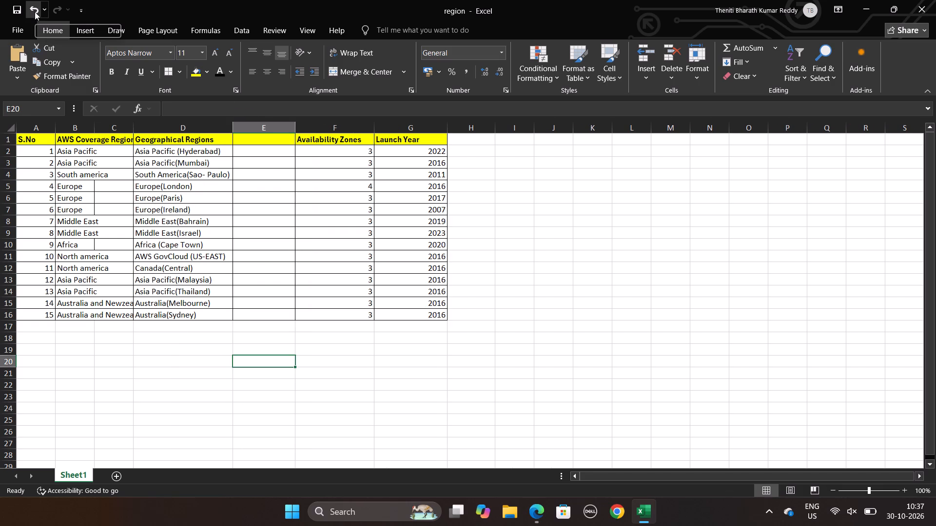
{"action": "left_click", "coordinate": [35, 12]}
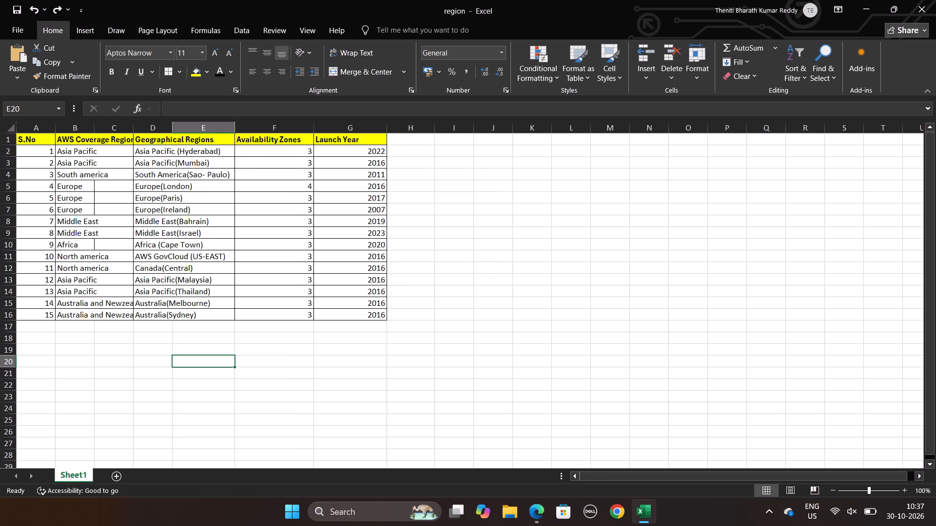
Delete the empty cells C2 to C16 beside the AWS Coverage Regions entries, shifting the remaining cells left.
{"action": "left_click", "coordinate": [121, 340]}
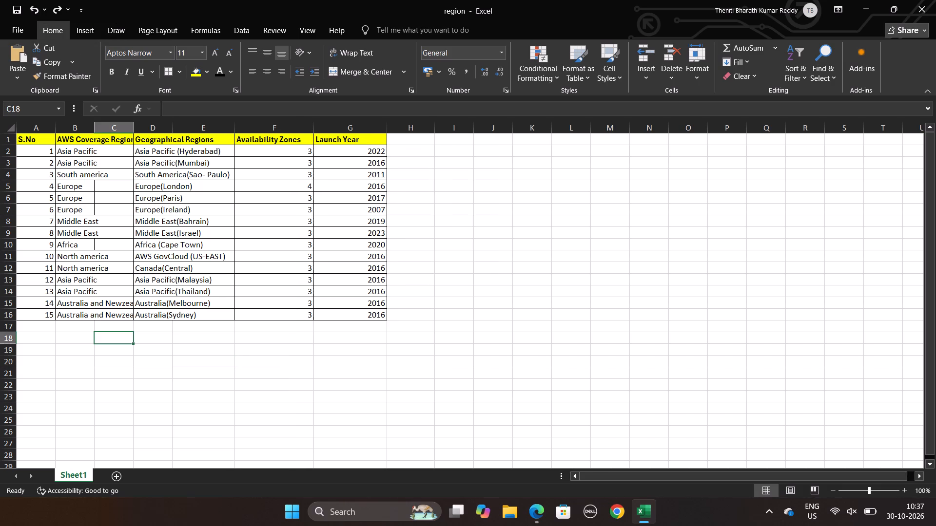
{"action": "left_click_drag", "start_coordinate": [125, 315], "coordinate": [124, 148]}
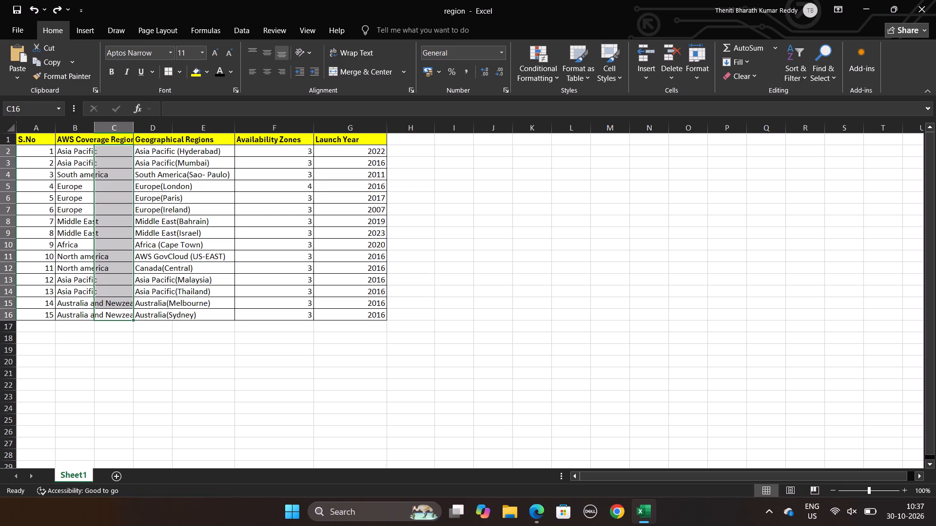
{"action": "left_click", "coordinate": [672, 56]}
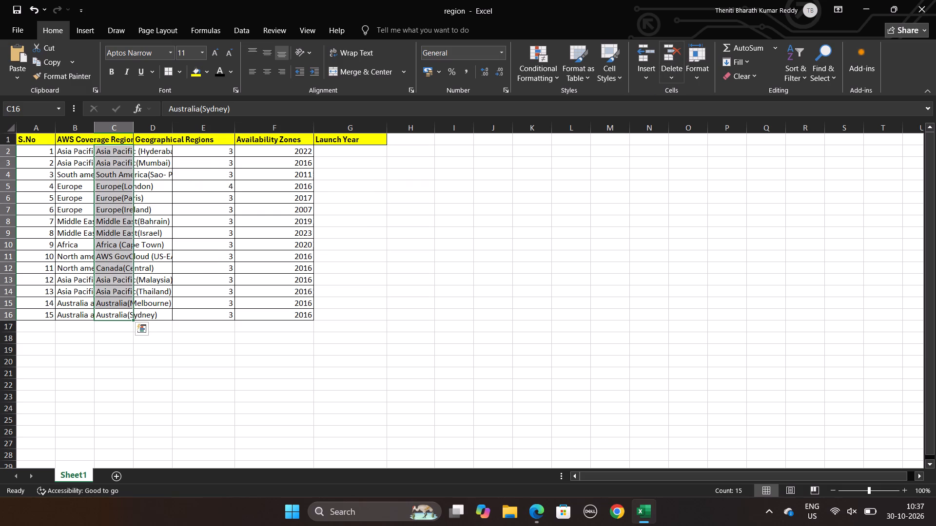
Widen column B so the full AWS Coverage Regions heading and entries fit.
{"action": "left_click_drag", "start_coordinate": [96, 126], "coordinate": [180, 124]}
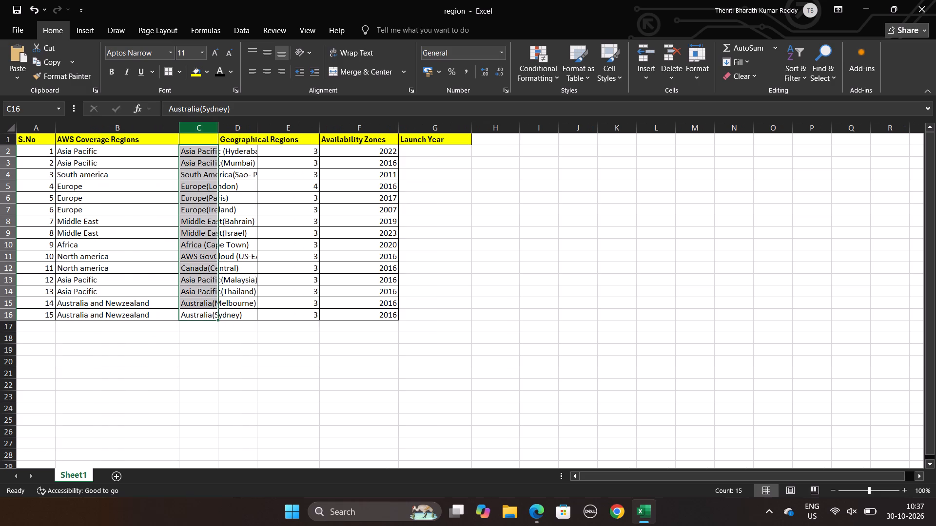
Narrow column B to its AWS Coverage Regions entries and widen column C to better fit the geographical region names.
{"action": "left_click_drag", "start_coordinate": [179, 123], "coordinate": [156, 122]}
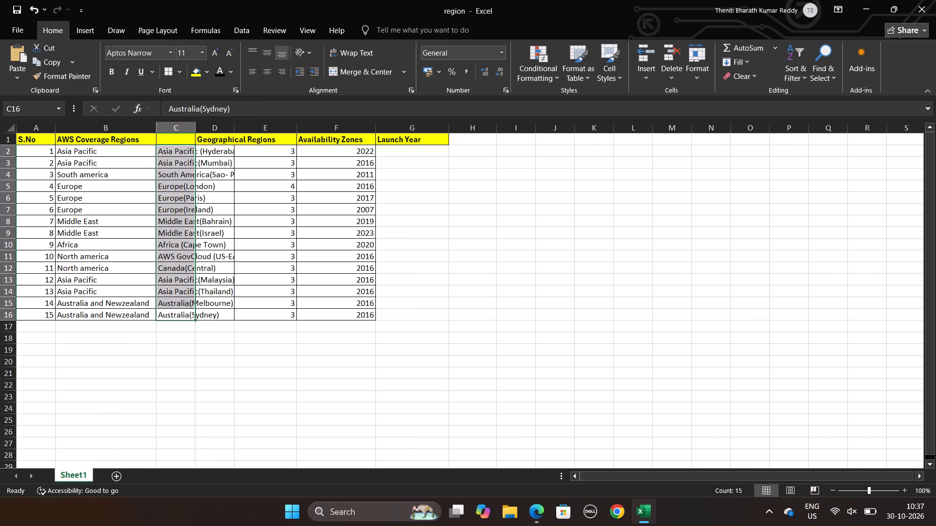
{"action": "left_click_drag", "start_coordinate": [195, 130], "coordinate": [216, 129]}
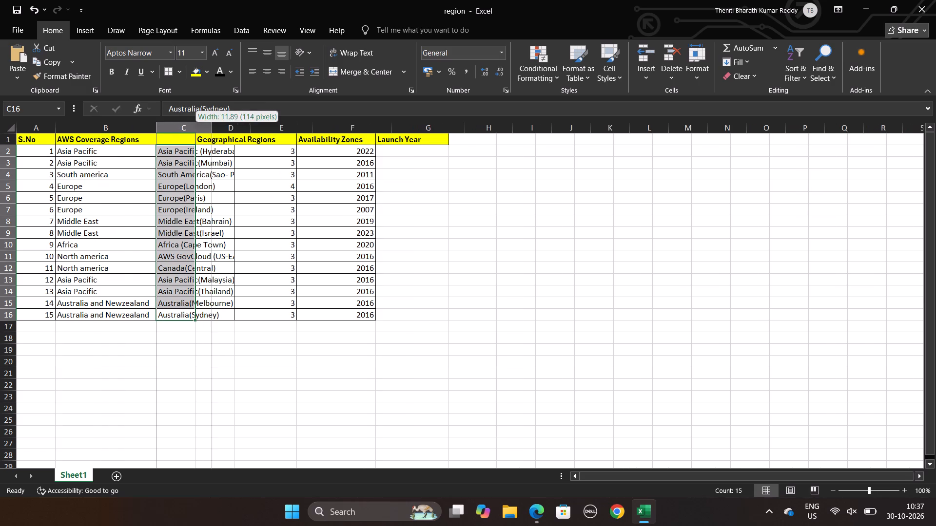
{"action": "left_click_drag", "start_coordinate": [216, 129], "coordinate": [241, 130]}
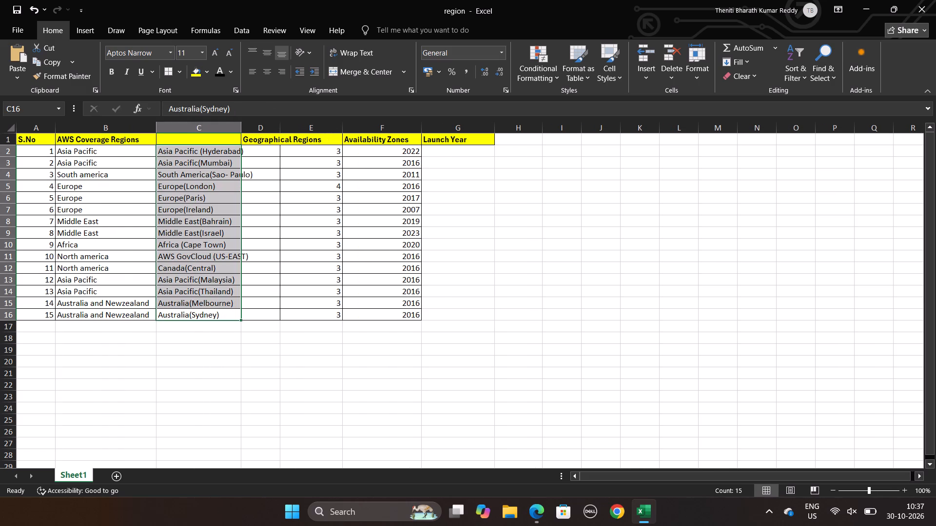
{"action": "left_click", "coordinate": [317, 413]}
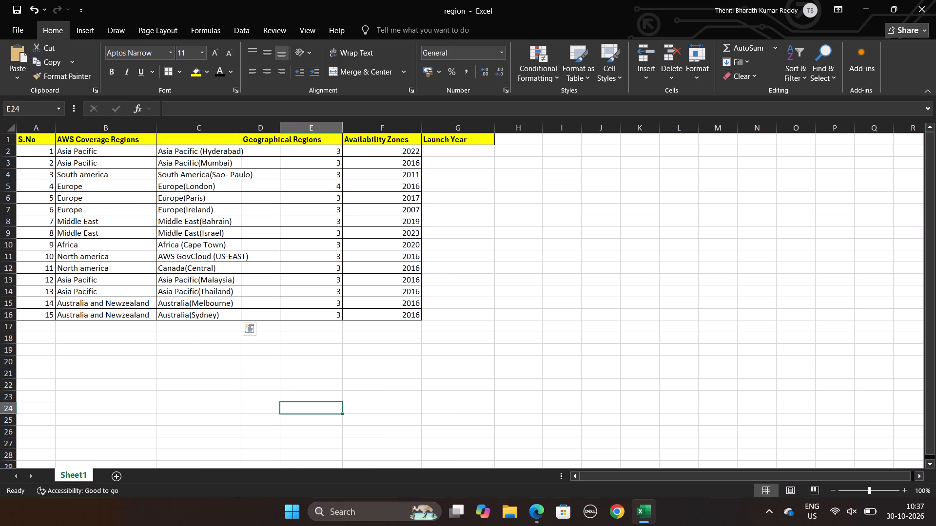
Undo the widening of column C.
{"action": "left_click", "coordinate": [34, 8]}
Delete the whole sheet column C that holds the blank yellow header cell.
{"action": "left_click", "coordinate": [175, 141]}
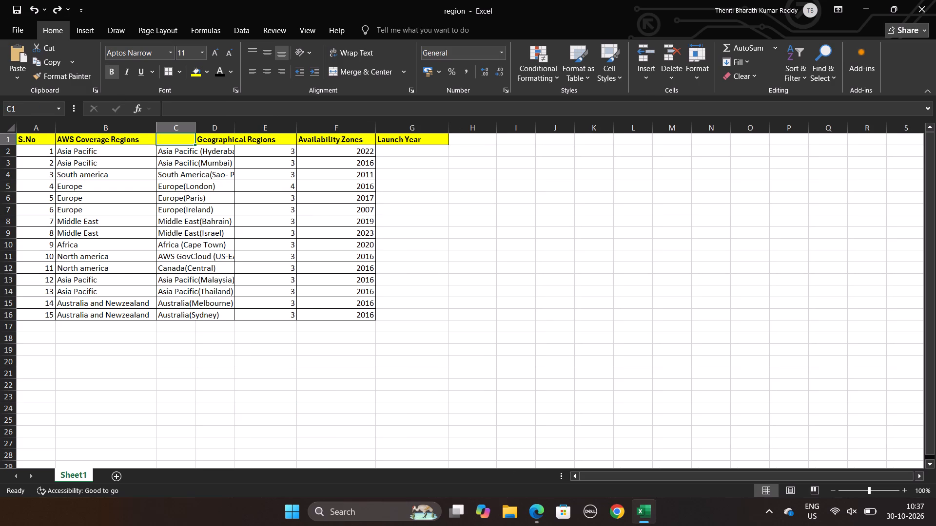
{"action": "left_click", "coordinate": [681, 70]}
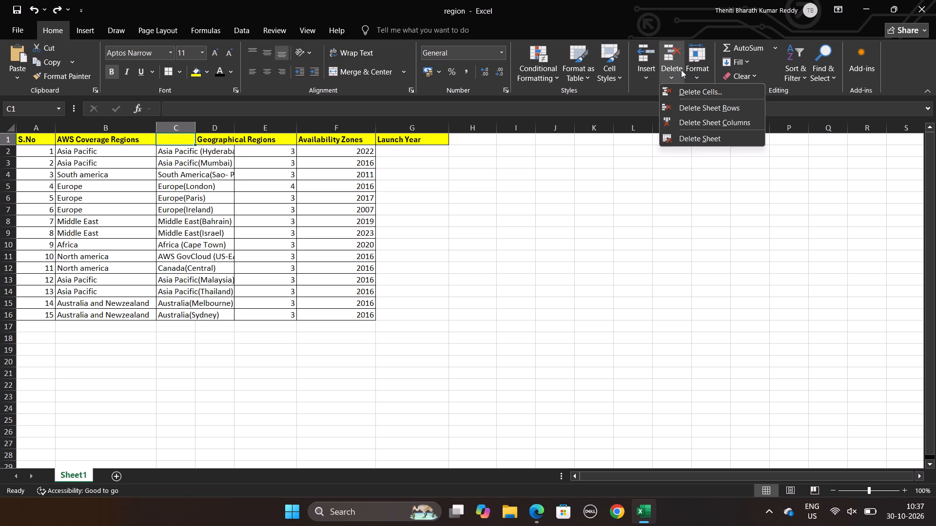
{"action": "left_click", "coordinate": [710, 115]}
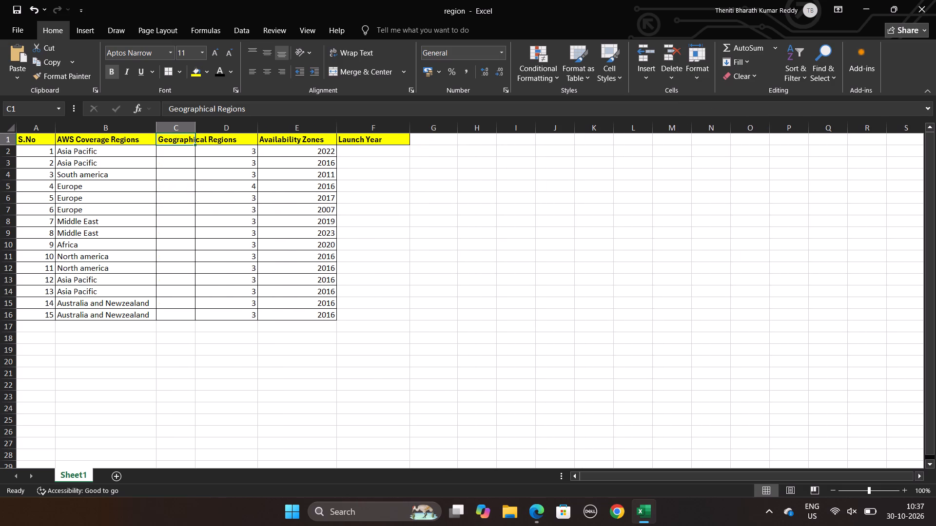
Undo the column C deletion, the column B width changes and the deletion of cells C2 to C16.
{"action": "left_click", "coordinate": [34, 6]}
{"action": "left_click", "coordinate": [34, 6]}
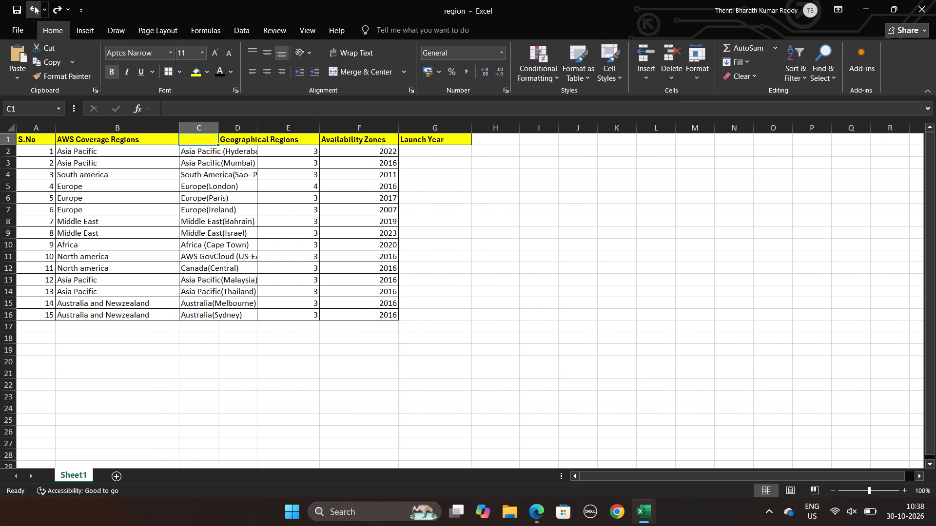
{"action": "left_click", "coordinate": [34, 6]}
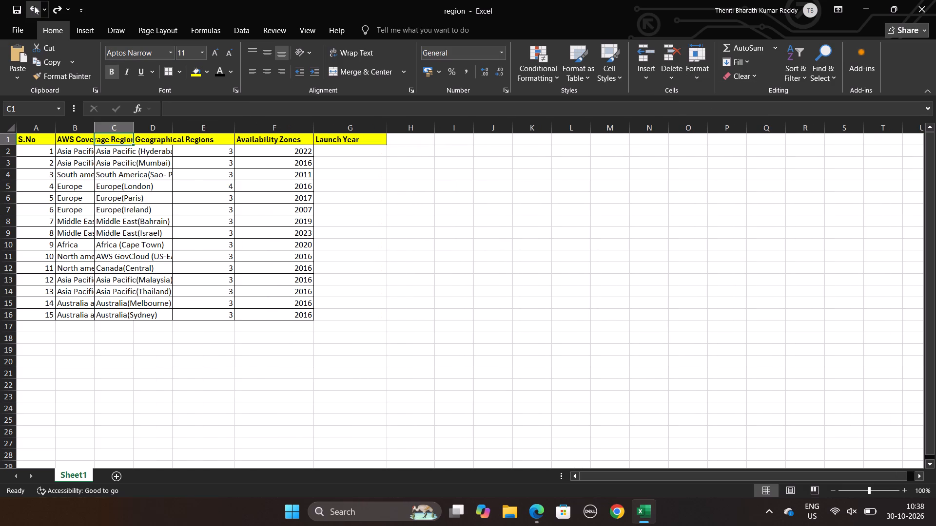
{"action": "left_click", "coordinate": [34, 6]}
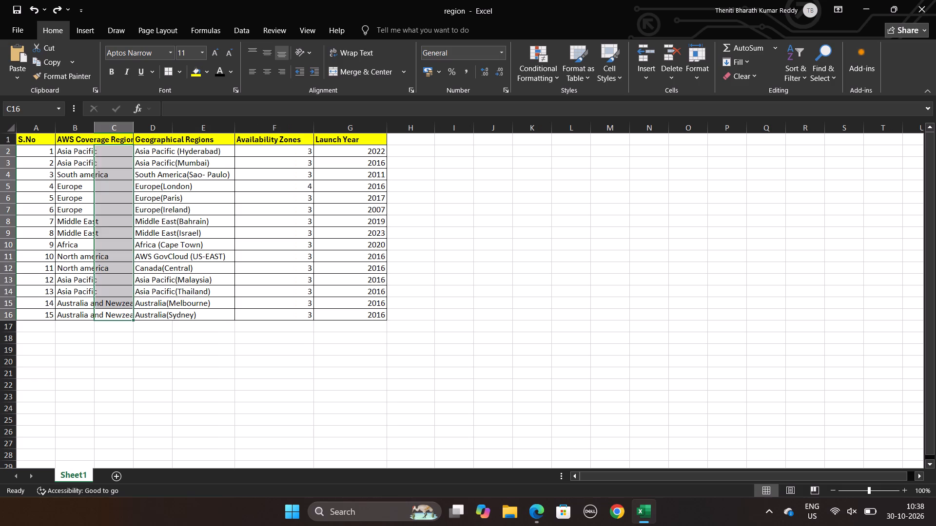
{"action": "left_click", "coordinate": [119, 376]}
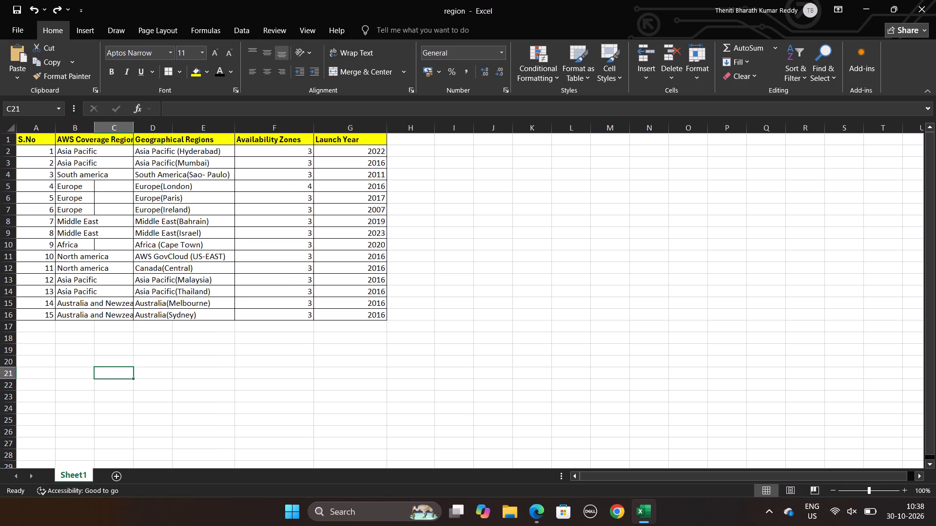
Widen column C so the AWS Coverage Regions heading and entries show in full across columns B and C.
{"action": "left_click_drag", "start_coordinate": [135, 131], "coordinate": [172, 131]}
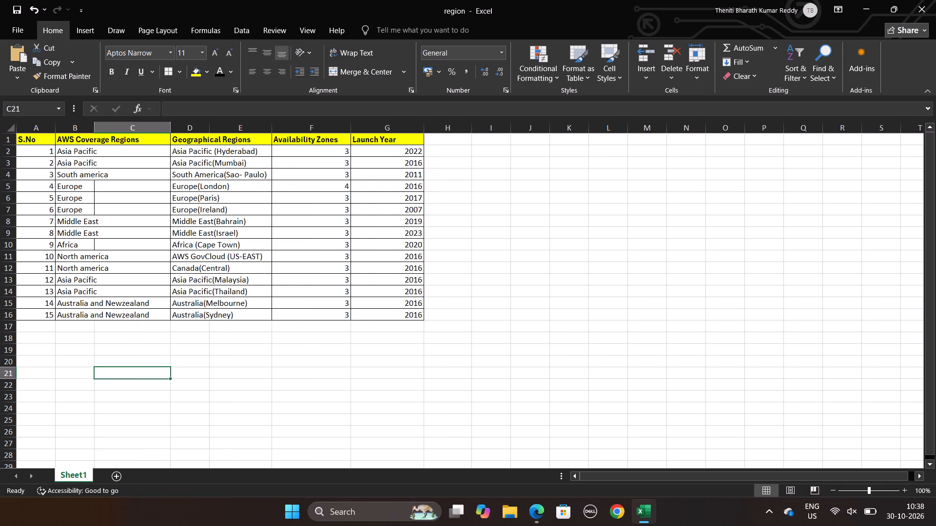
Delete the empty cells E1 to E16 beside the Geographical Regions entries, shifting the remaining cells left.
{"action": "left_click", "coordinate": [201, 184]}
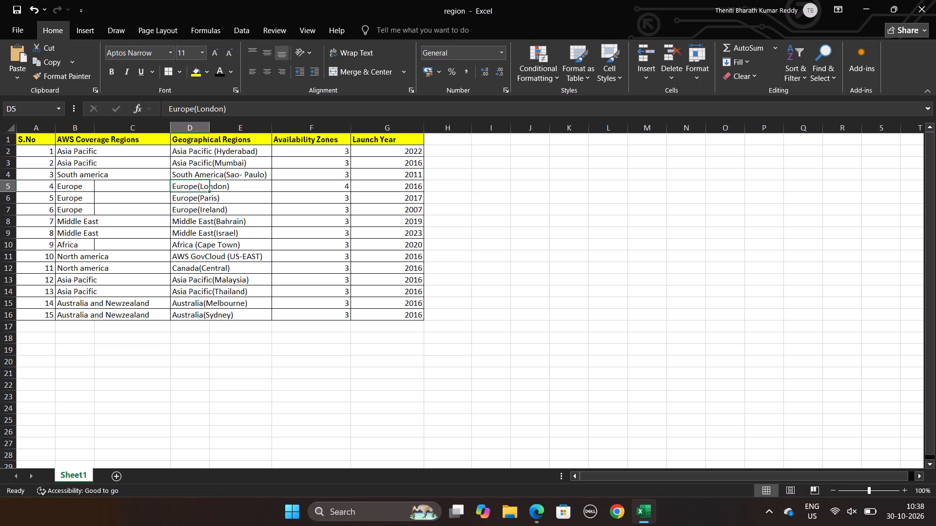
{"action": "left_click", "coordinate": [259, 290]}
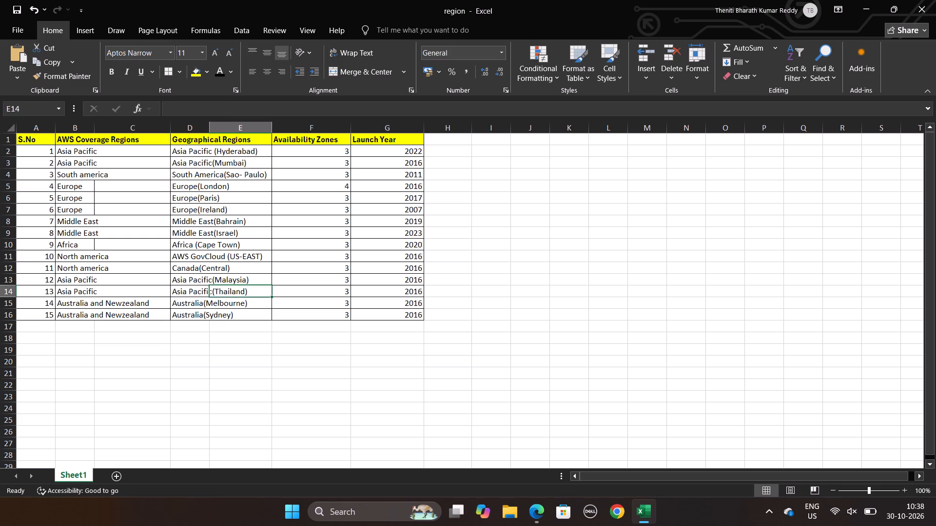
{"action": "left_click", "coordinate": [190, 279]}
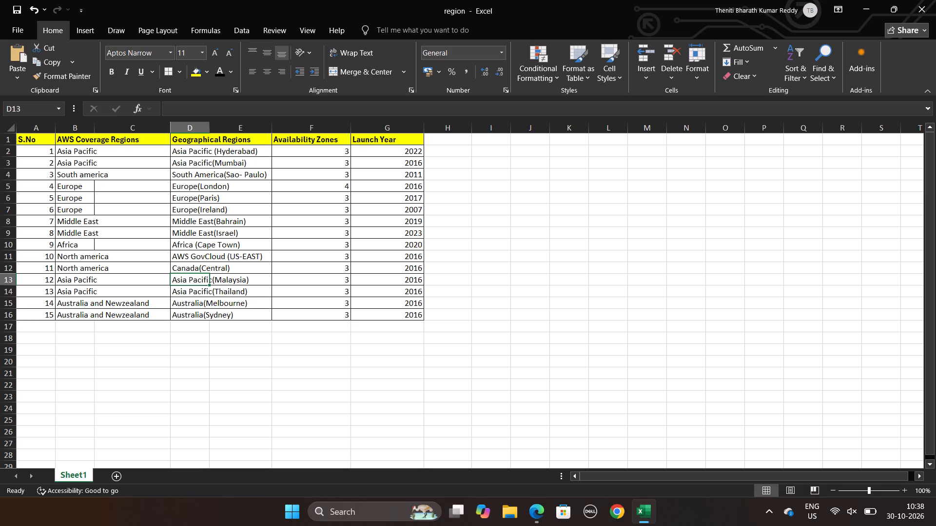
{"action": "left_click", "coordinate": [266, 277]}
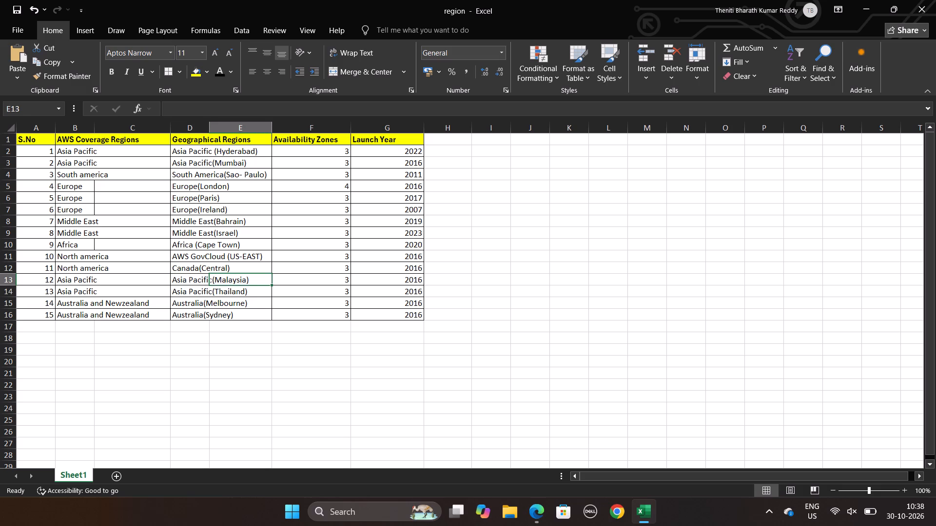
{"action": "left_click_drag", "start_coordinate": [267, 320], "coordinate": [246, 137]}
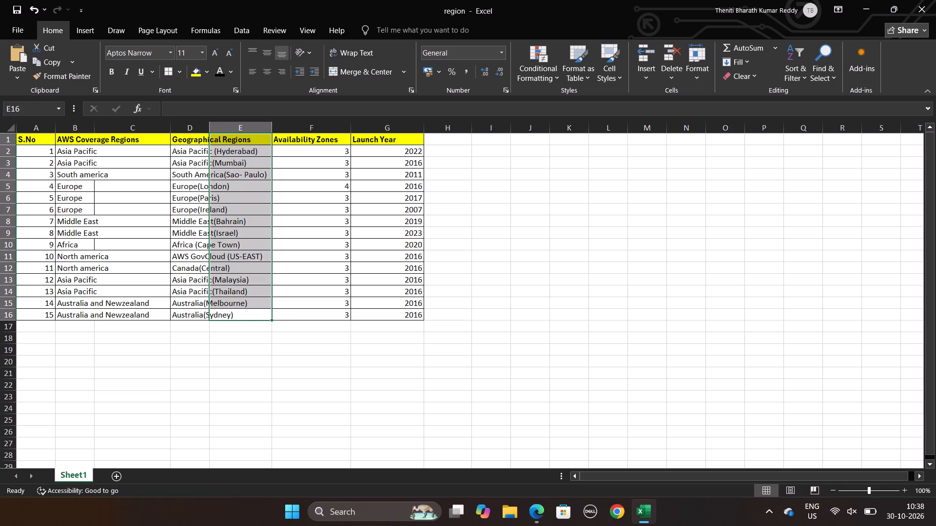
{"action": "left_click", "coordinate": [676, 51]}
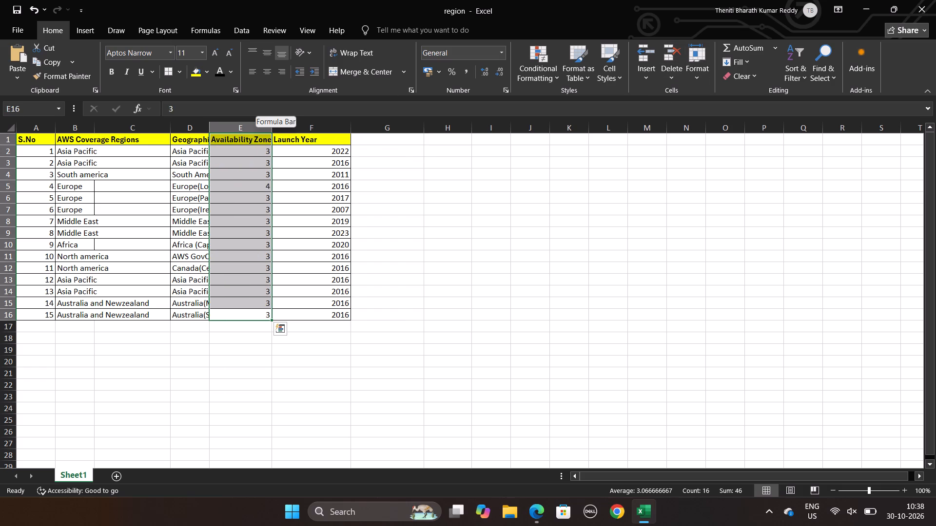
{"action": "left_click", "coordinate": [491, 238]}
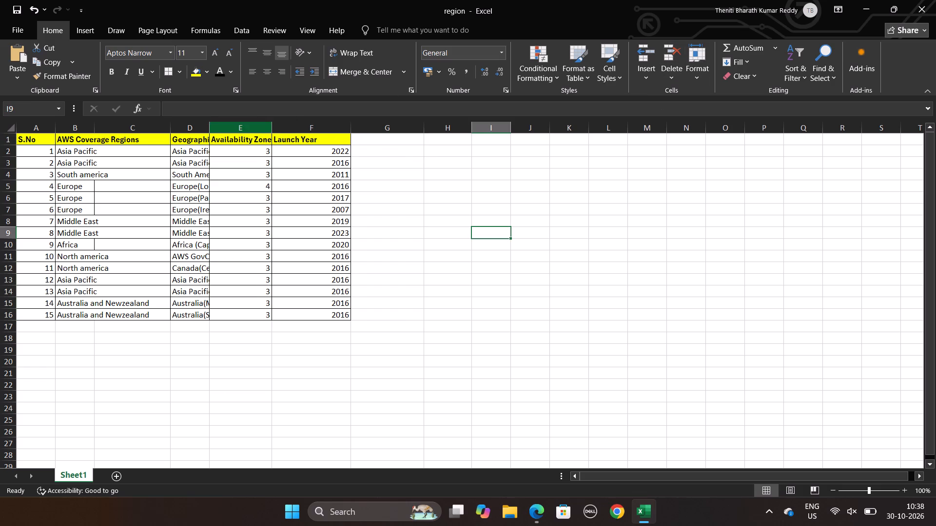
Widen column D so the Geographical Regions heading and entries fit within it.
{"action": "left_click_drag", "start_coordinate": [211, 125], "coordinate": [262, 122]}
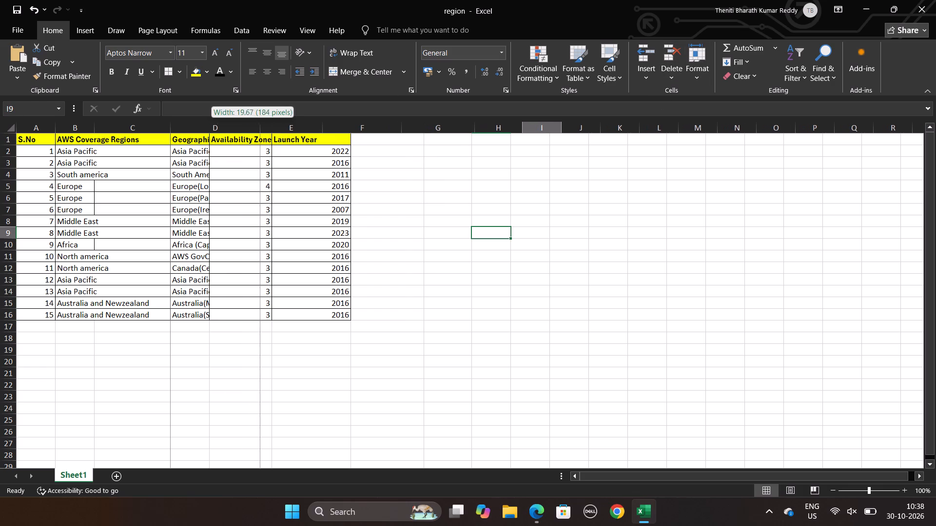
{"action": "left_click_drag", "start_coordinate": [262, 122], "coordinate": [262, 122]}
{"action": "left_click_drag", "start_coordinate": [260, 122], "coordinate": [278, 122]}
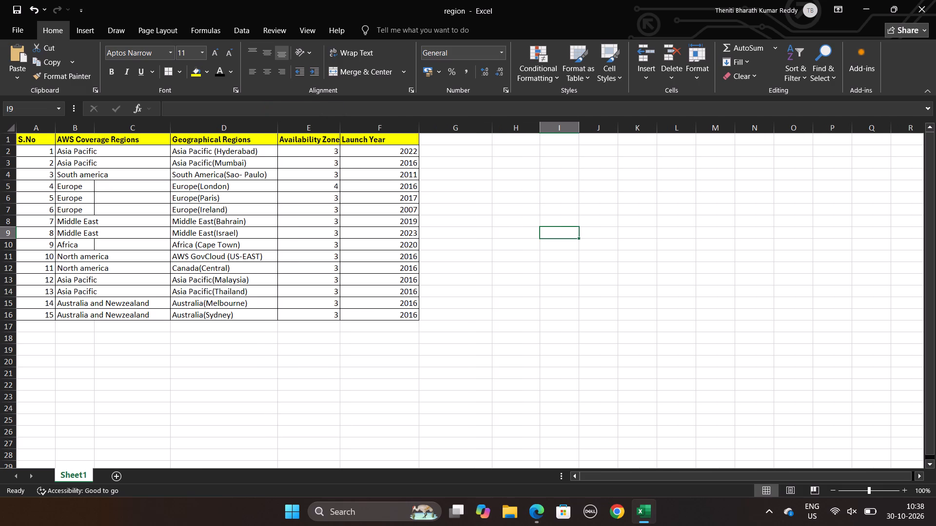
Delete the empty cells C1 to C17 beside the AWS Coverage Regions entries, shifting the remaining cells left.
{"action": "left_click", "coordinate": [160, 302]}
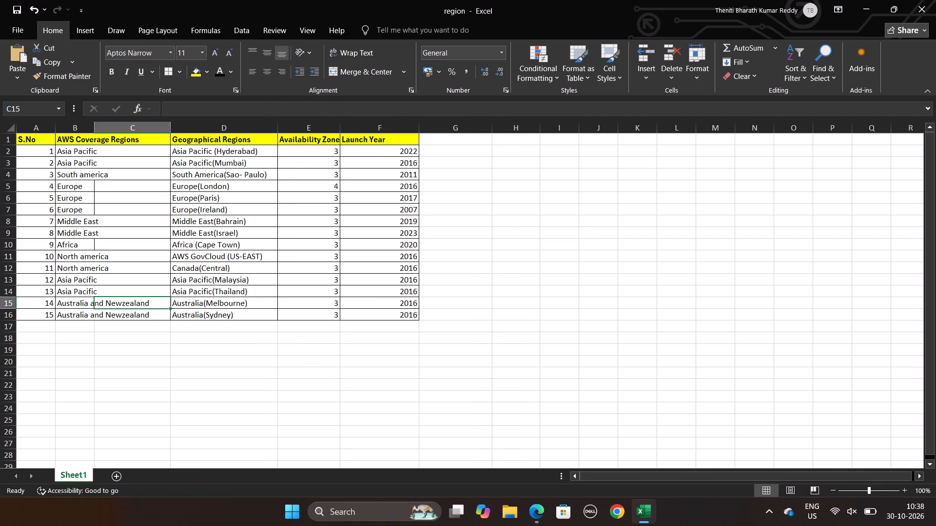
{"action": "left_click", "coordinate": [163, 319]}
{"action": "double_click", "coordinate": [163, 319]}
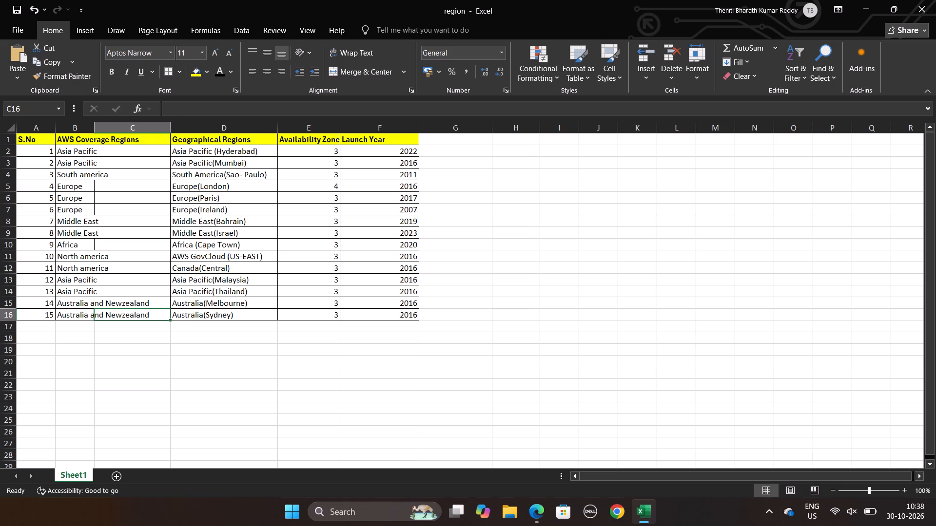
{"action": "left_click_drag", "start_coordinate": [166, 323], "coordinate": [144, 119]}
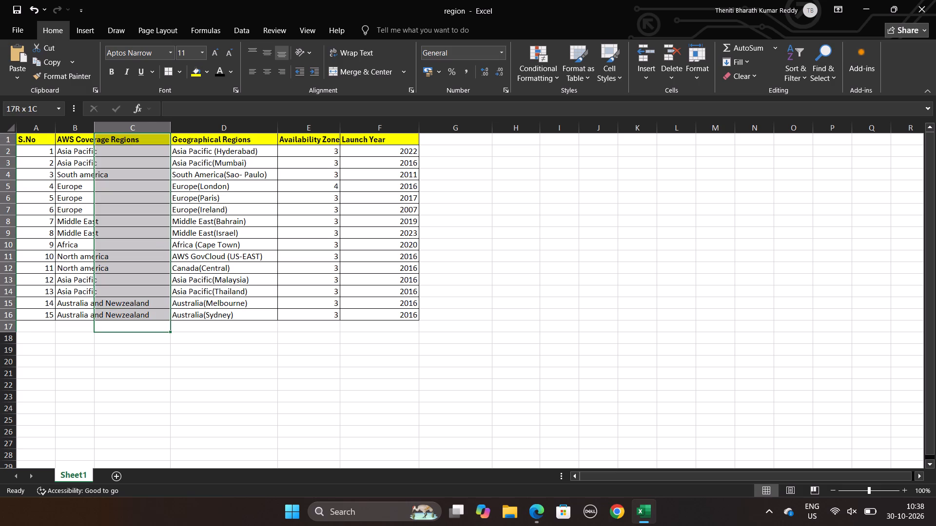
{"action": "left_click_drag", "start_coordinate": [144, 119], "coordinate": [144, 120]}
{"action": "left_click", "coordinate": [672, 62]}
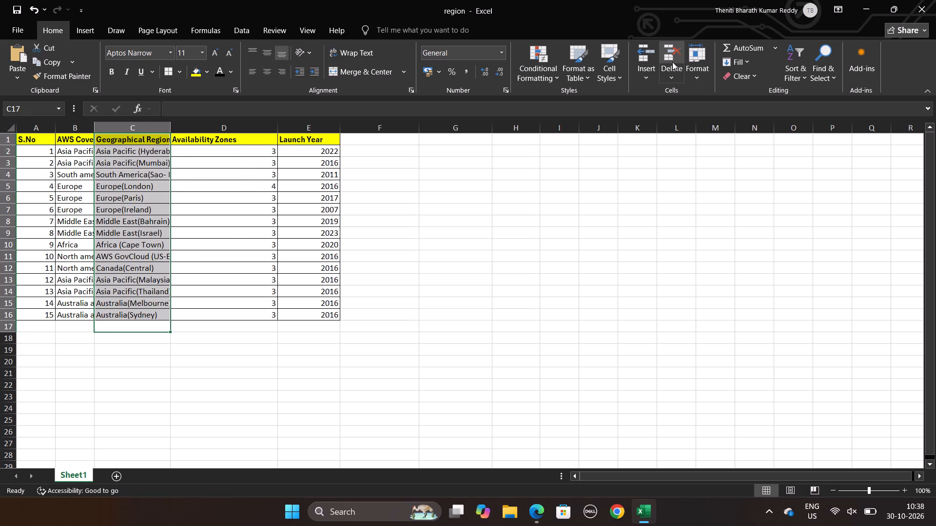
{"action": "left_click", "coordinate": [344, 417]}
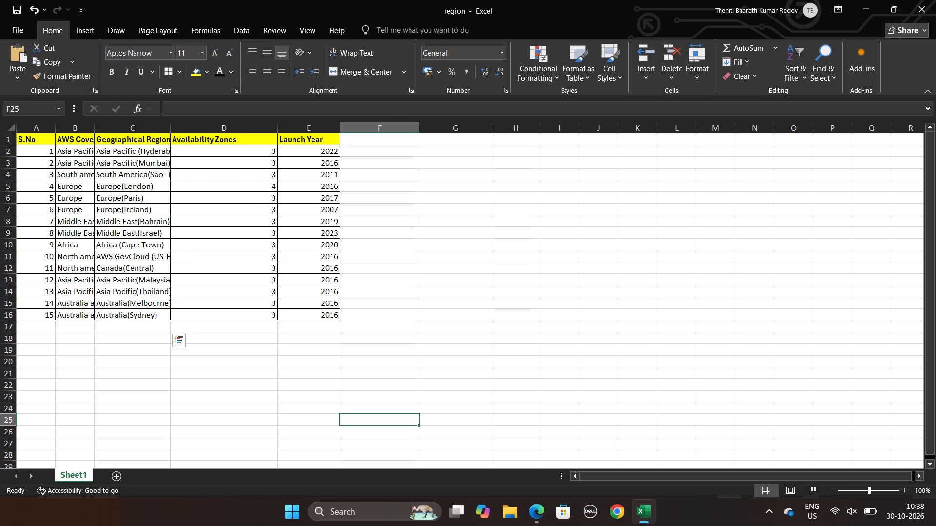
Widen column B so the AWS Coverage Regions heading and its longest entries fit with a little spare room.
{"action": "left_click_drag", "start_coordinate": [94, 127], "coordinate": [107, 128]}
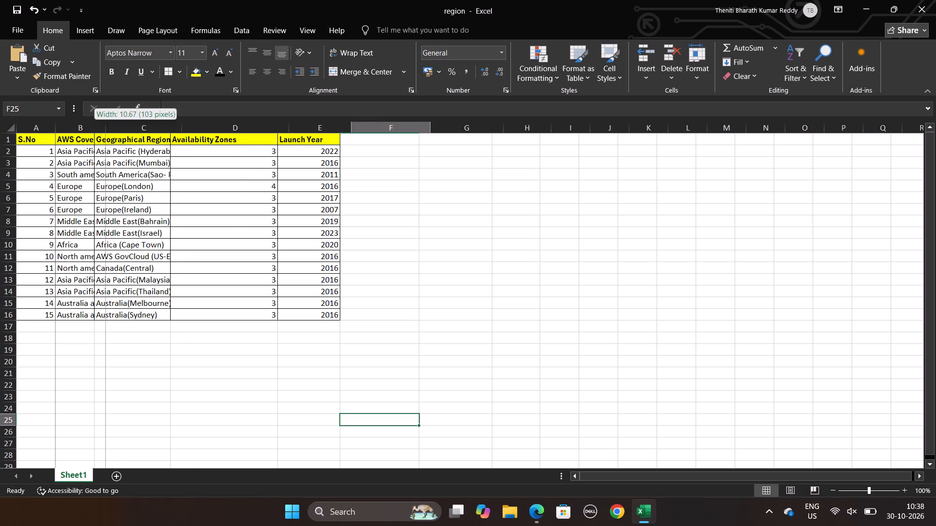
{"action": "left_click_drag", "start_coordinate": [107, 128], "coordinate": [124, 130]}
{"action": "left_click_drag", "start_coordinate": [123, 128], "coordinate": [152, 129]}
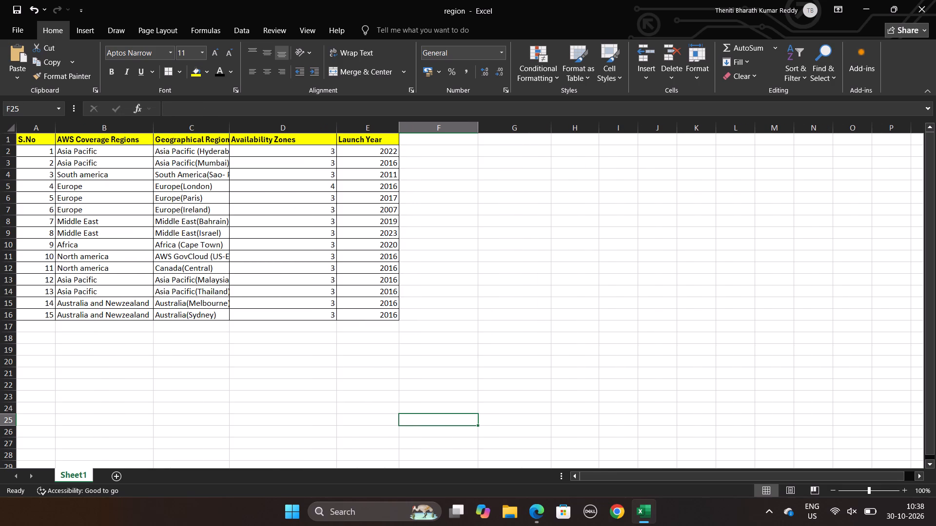
{"action": "left_click_drag", "start_coordinate": [155, 126], "coordinate": [176, 125]}
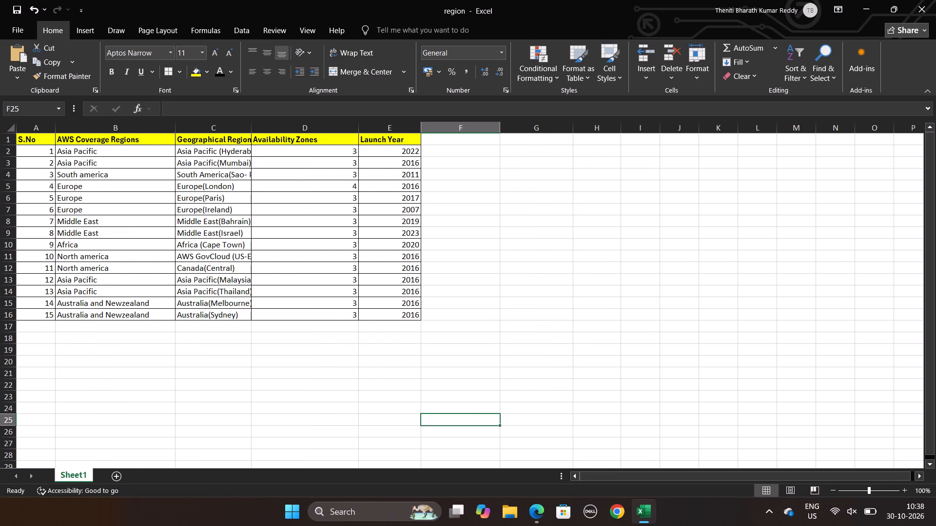
{"action": "left_click_drag", "start_coordinate": [176, 125], "coordinate": [161, 124]}
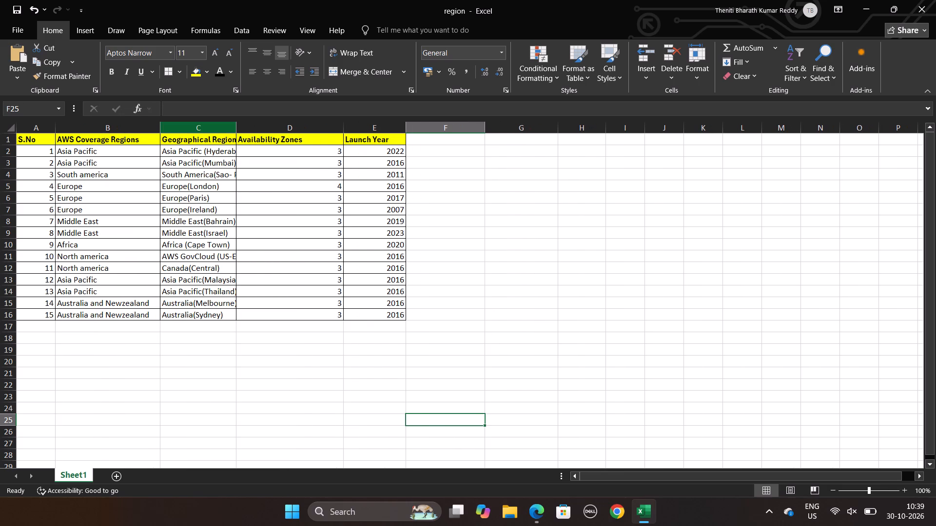
Widen column C to fit the Geographical Regions entries and narrow column D close to the Availability Zones heading.
{"action": "left_click_drag", "start_coordinate": [236, 125], "coordinate": [268, 127]}
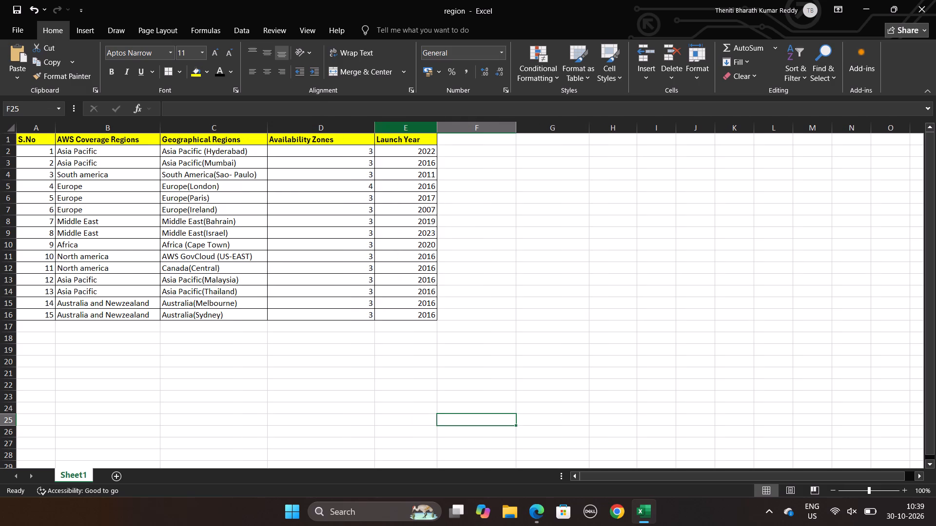
{"action": "left_click_drag", "start_coordinate": [374, 125], "coordinate": [349, 124]}
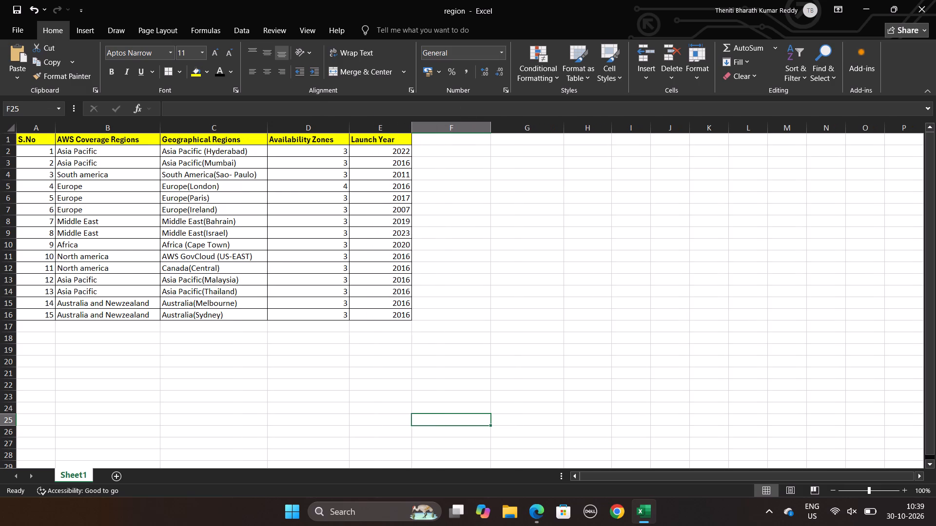
Save the region workbook.
{"action": "left_click", "coordinate": [19, 7]}
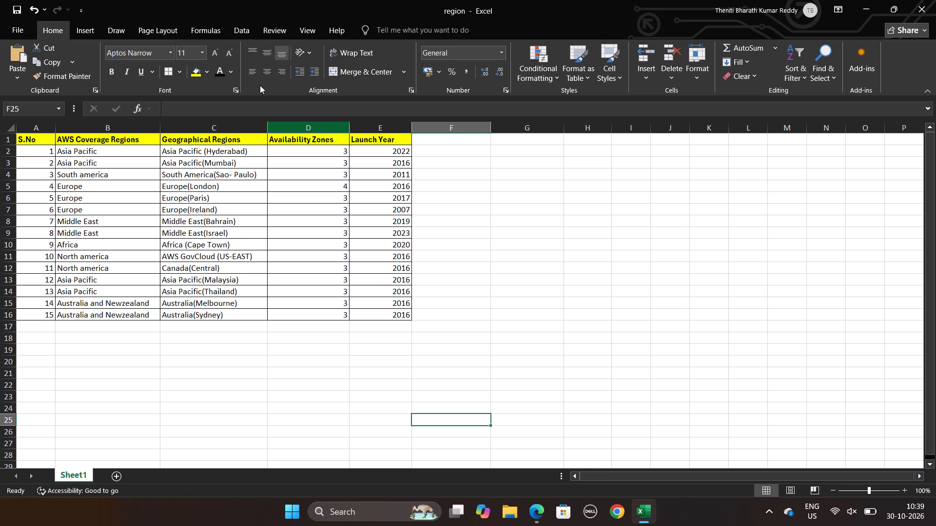
Open Google Chrome.
{"action": "left_click", "coordinate": [621, 507]}
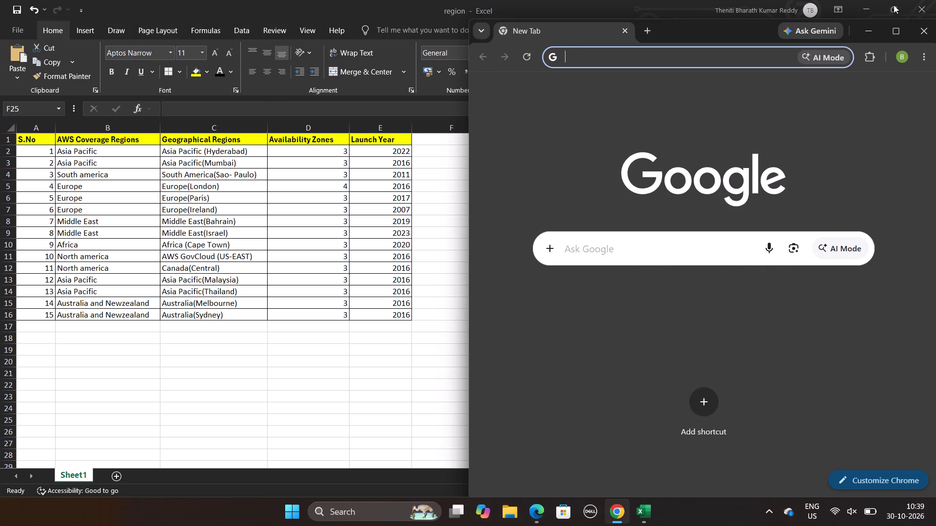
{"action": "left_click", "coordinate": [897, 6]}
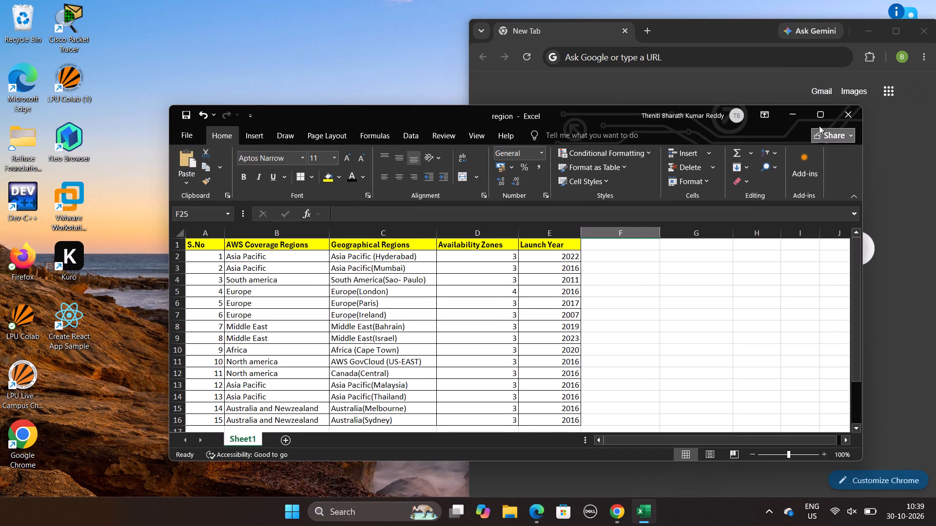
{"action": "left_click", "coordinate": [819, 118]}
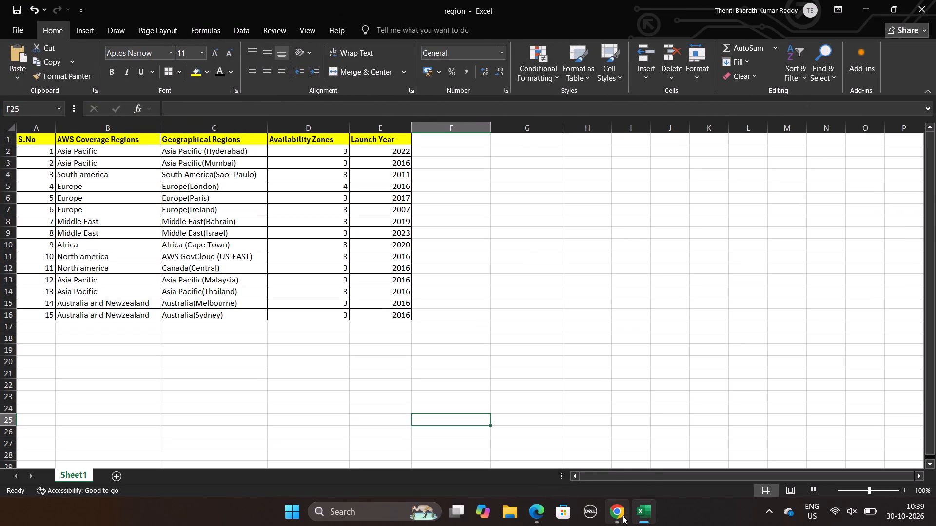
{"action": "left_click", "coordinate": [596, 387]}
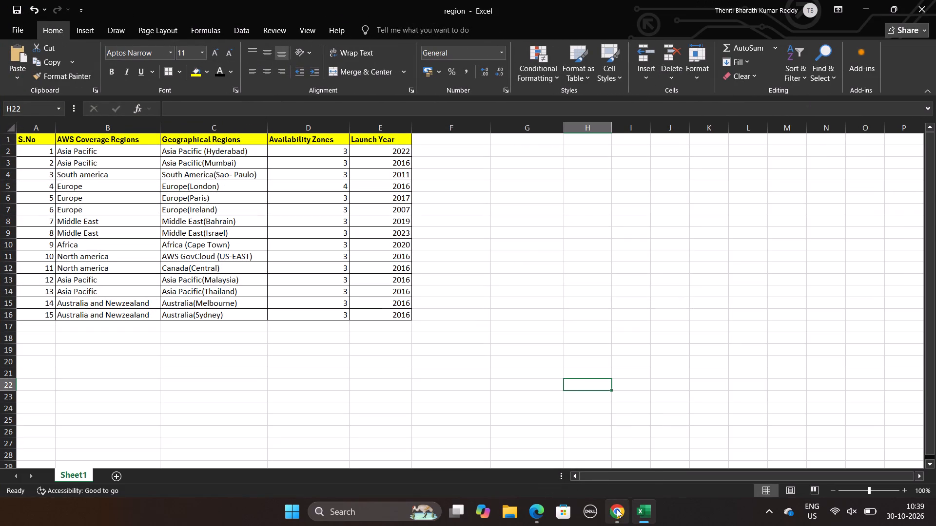
Switch back to the Google Chrome window, maximize it, and load the ums.lpu.in site.
{"action": "left_click", "coordinate": [612, 462]}
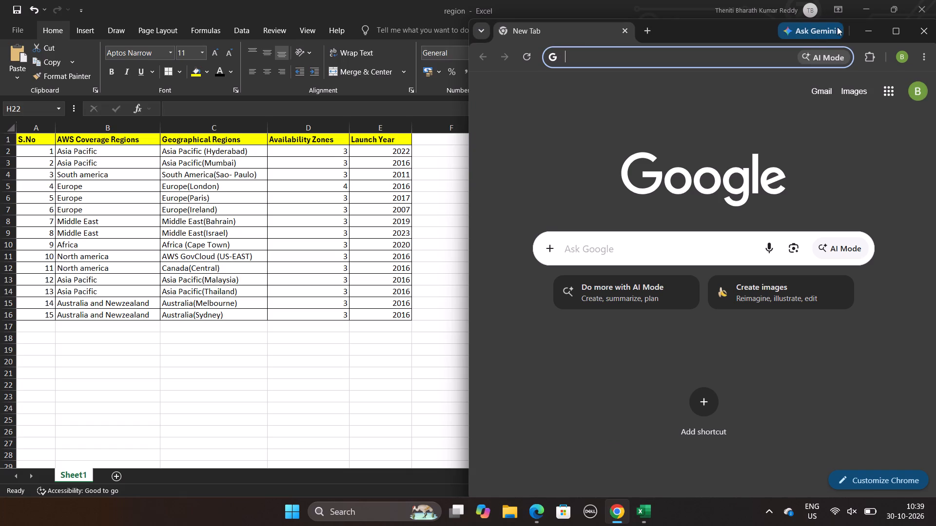
{"action": "left_click", "coordinate": [903, 22]}
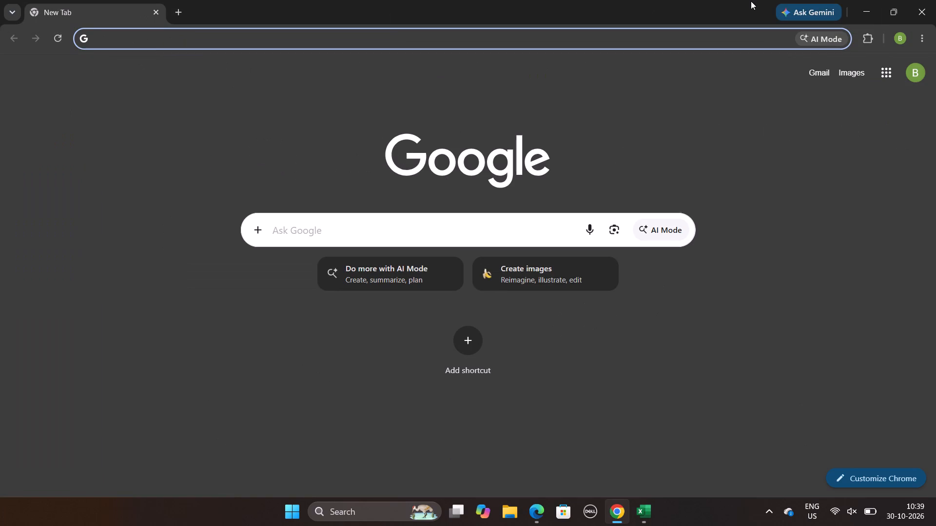
{"action": "type", "text": "ums"}
{"action": "key", "text": "Return"}
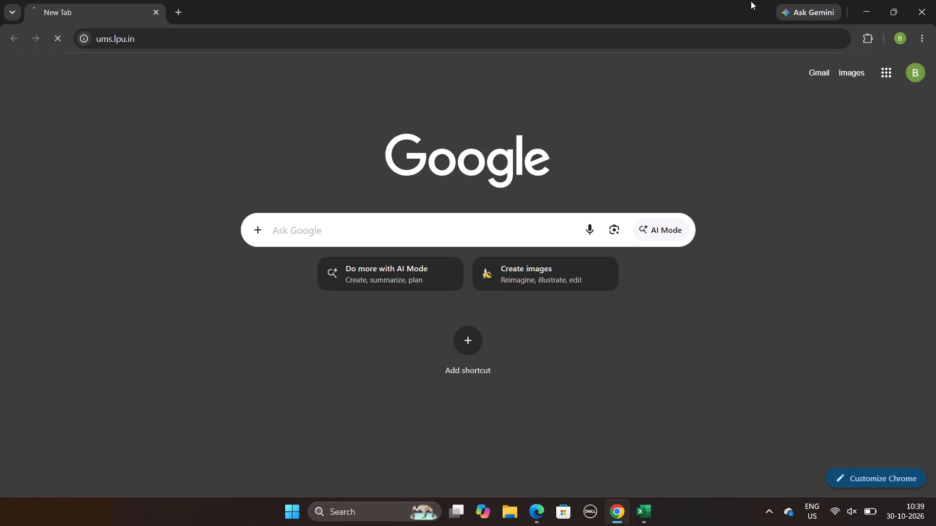